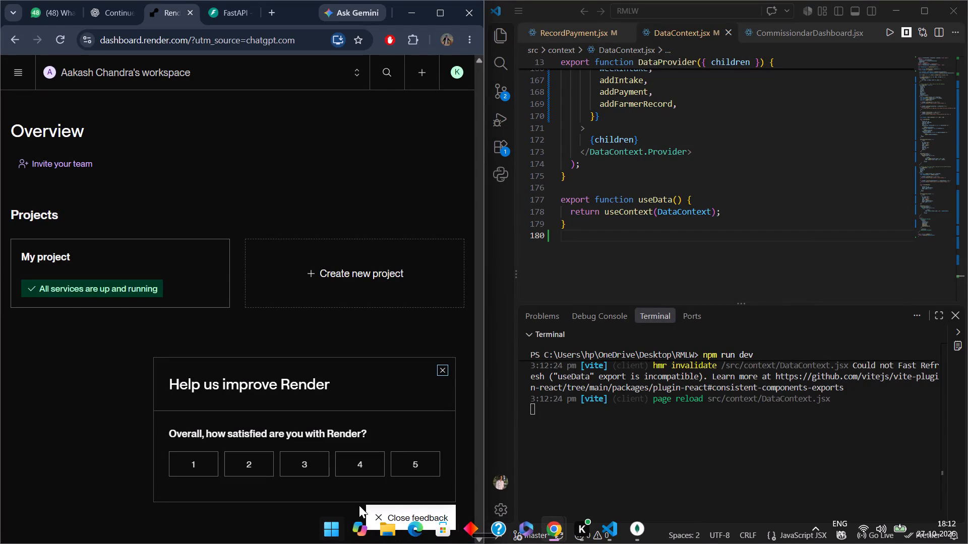
Look through the Downloads folder in File Explorer for the CV document.
click(382, 535)
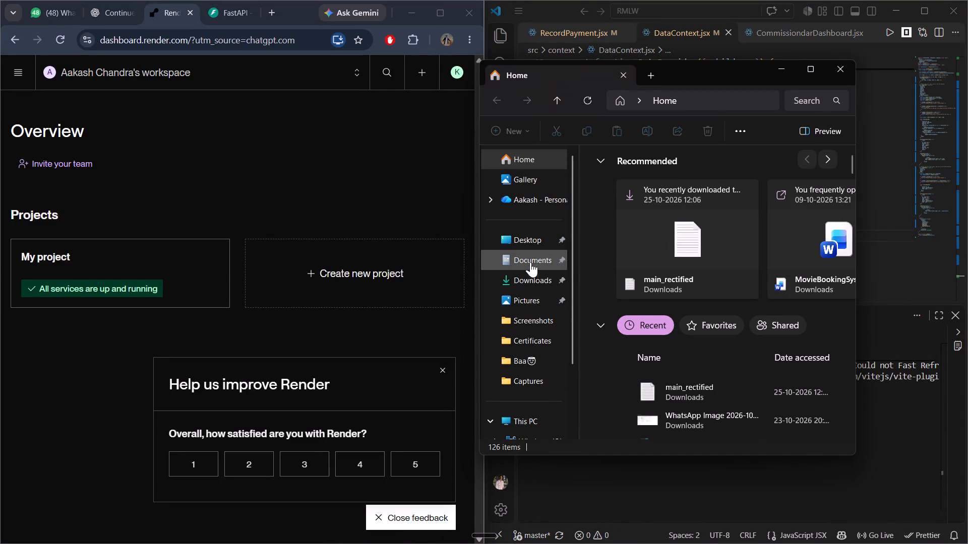
click(533, 276)
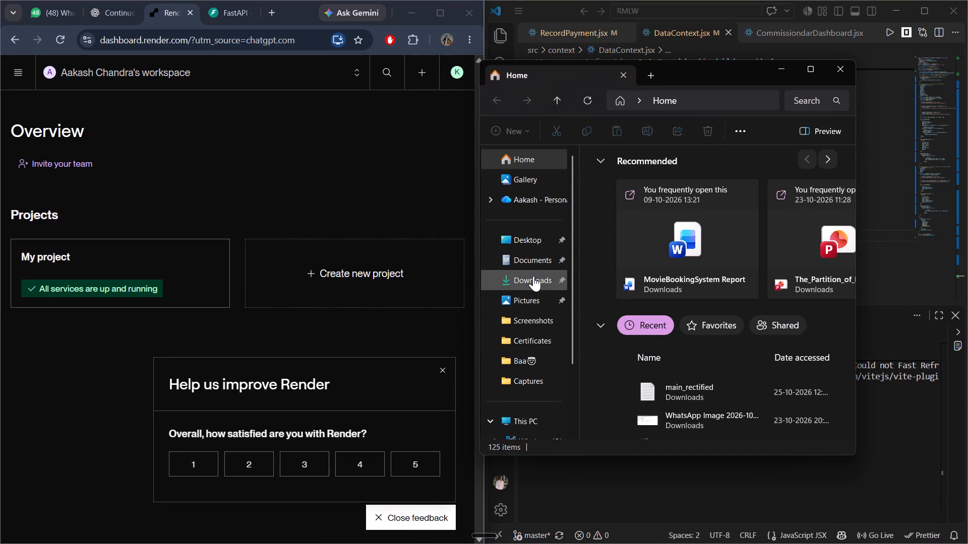
scroll(693, 245, down, 1)
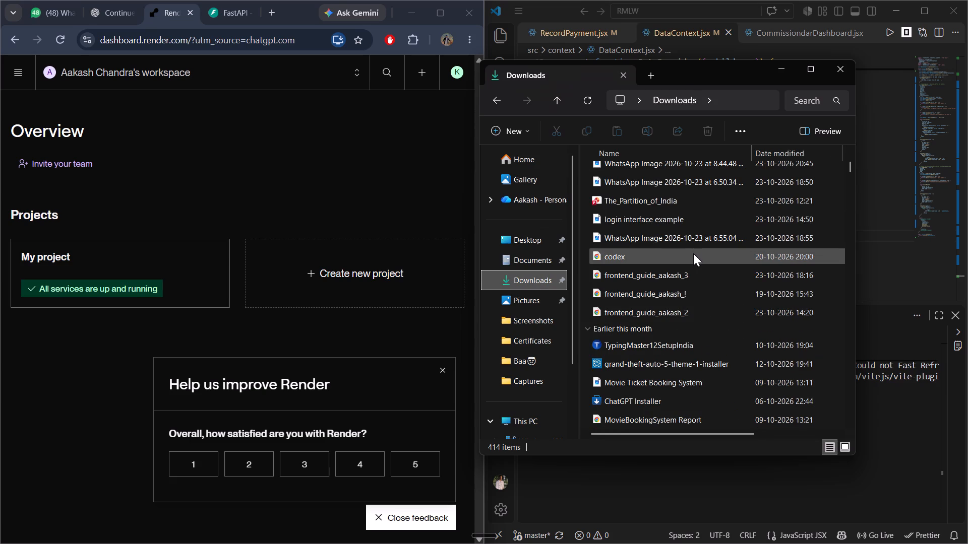
scroll(693, 253, down, 2)
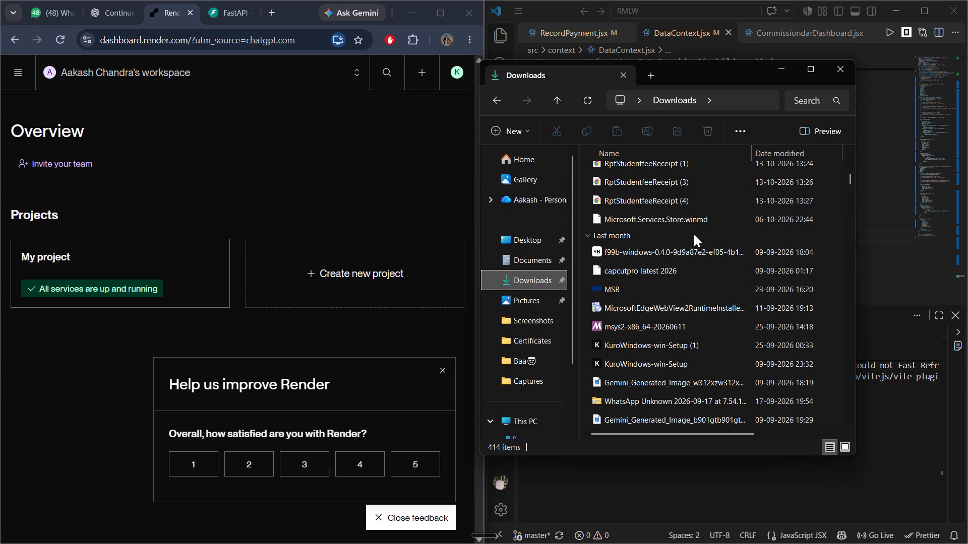
scroll(703, 215, down, 1)
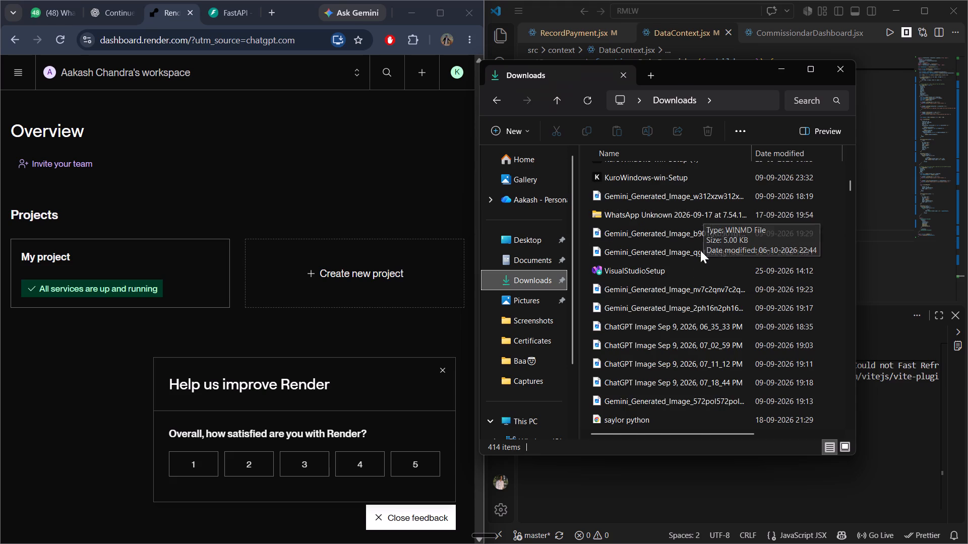
scroll(700, 281, up, 2)
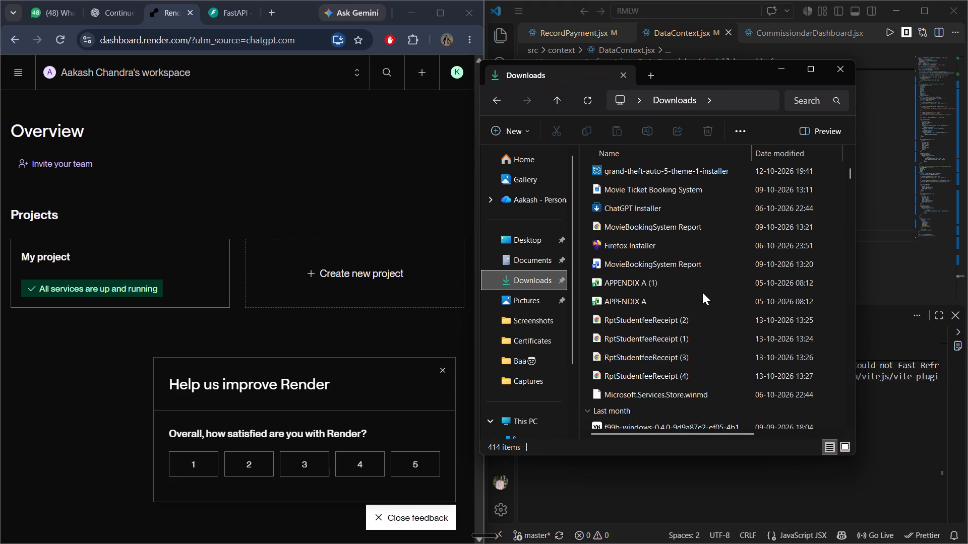
scroll(702, 292, up, 1)
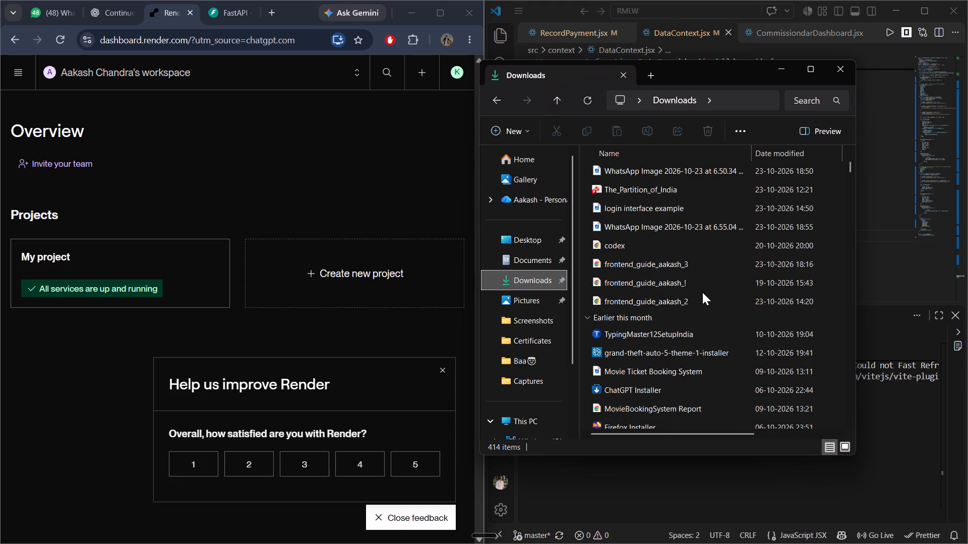
scroll(710, 359, up, 4)
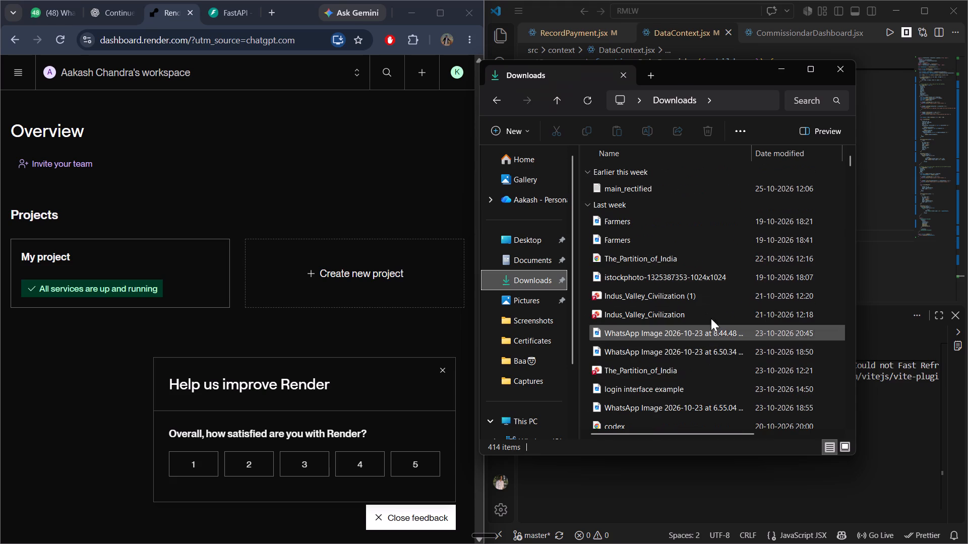
Open the Ideal General CV Template document from the Documents folder in Word, using that app just once.
click(531, 258)
scroll(709, 252, down, 1)
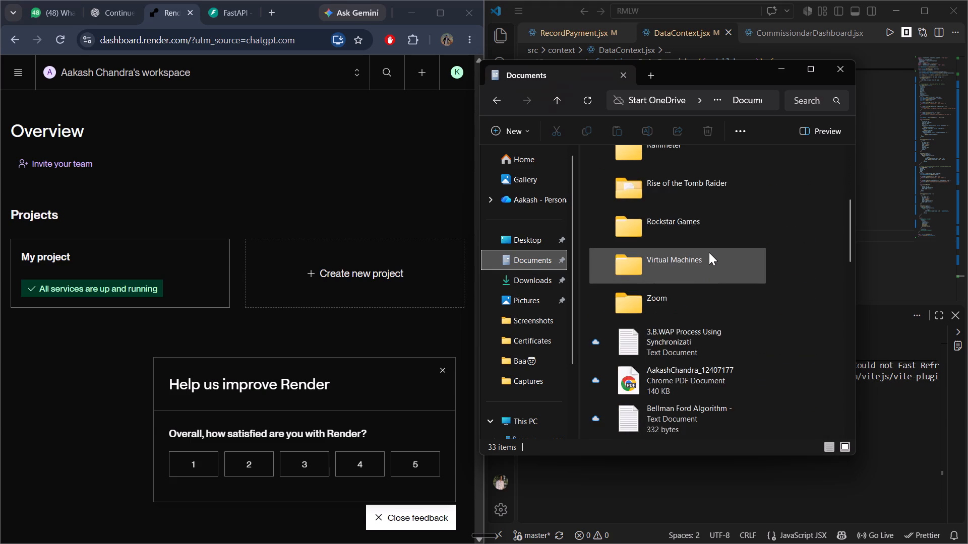
scroll(709, 252, down, 2)
scroll(709, 252, up, 1)
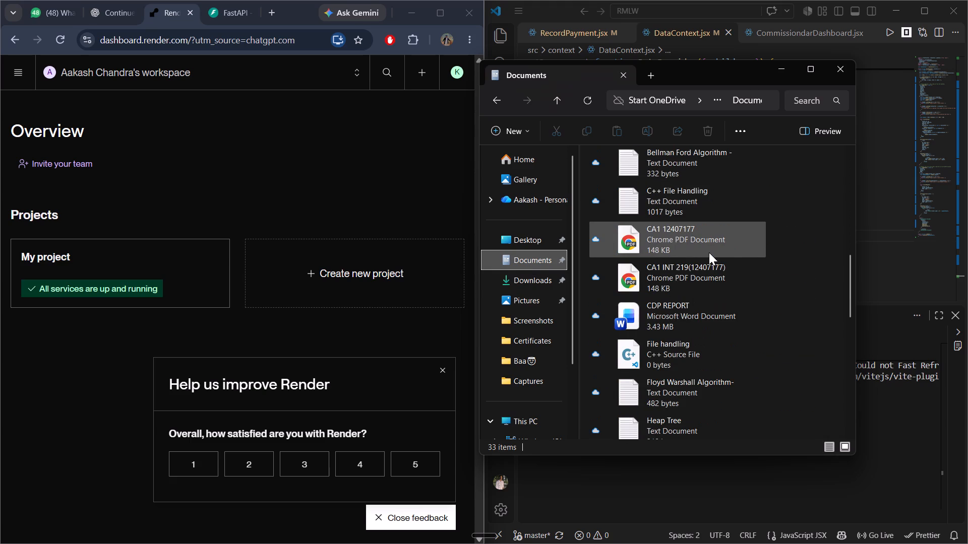
scroll(709, 252, down, 1)
scroll(719, 373, down, 1)
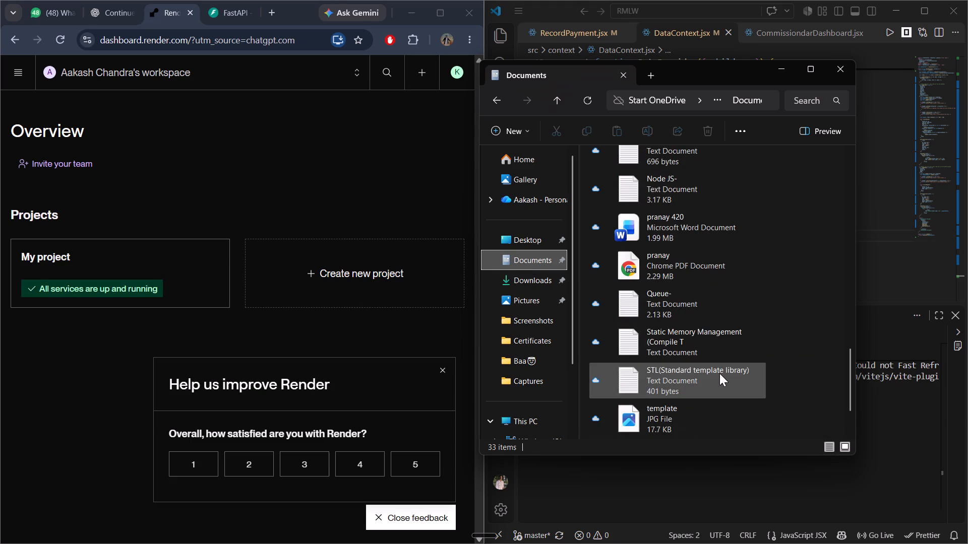
scroll(719, 373, down, 4)
scroll(719, 373, up, 2)
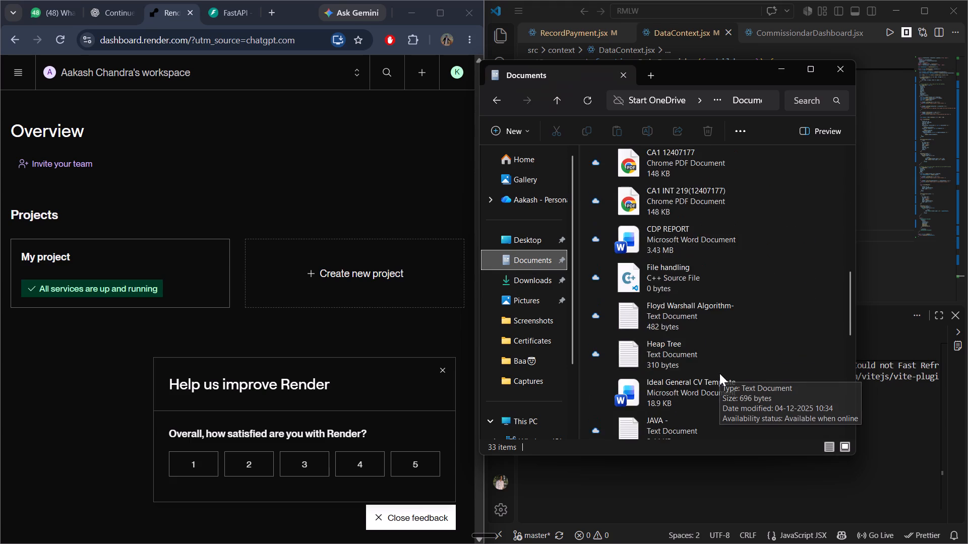
scroll(719, 373, up, 2)
scroll(719, 373, down, 1)
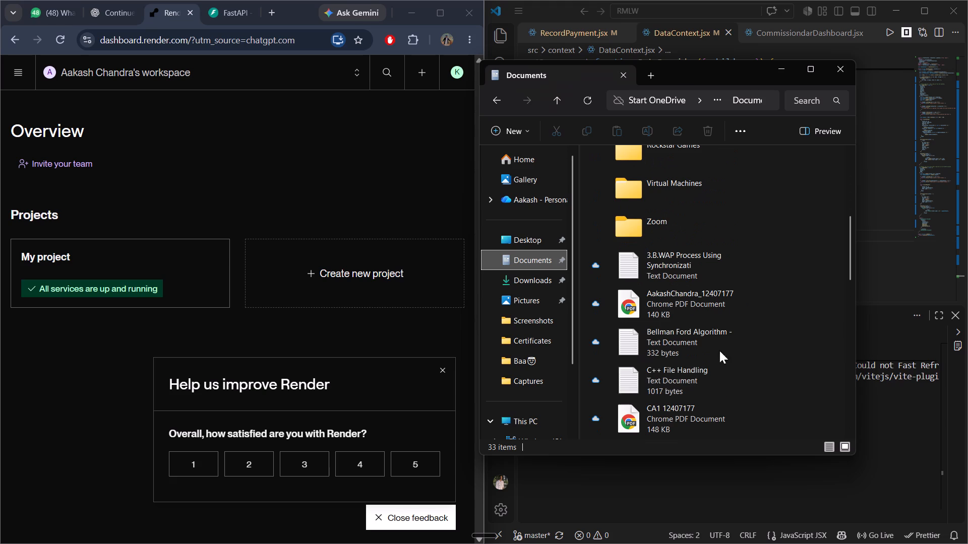
scroll(710, 324, down, 1)
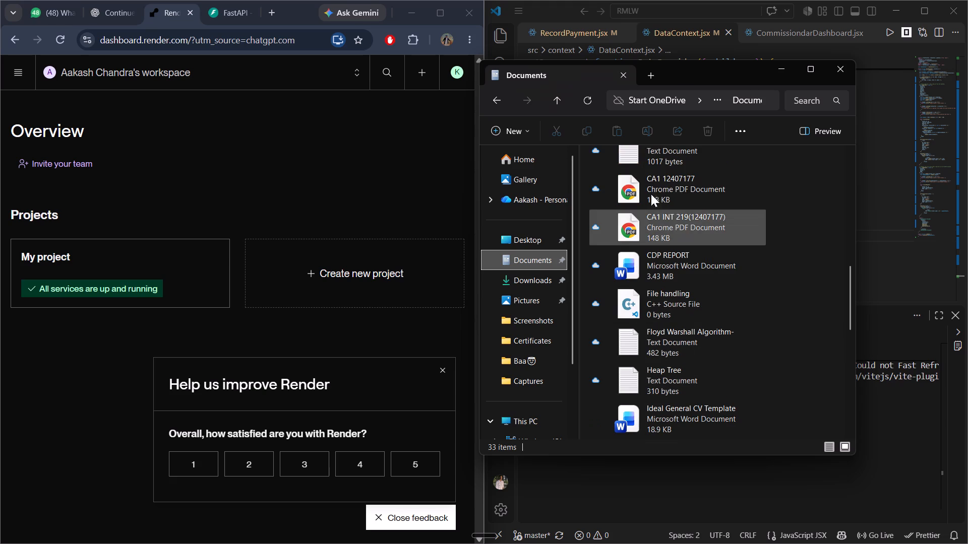
triple_click(698, 420)
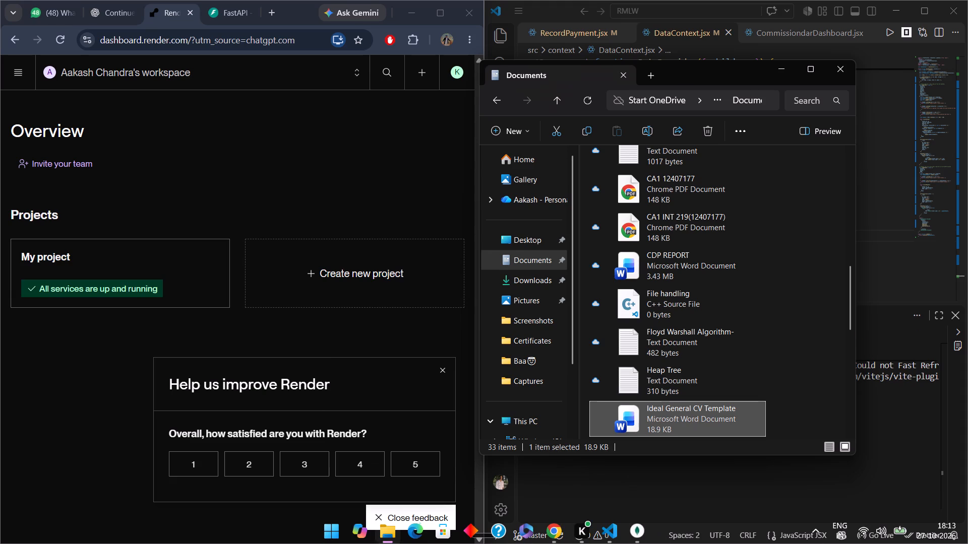
double_click(669, 421)
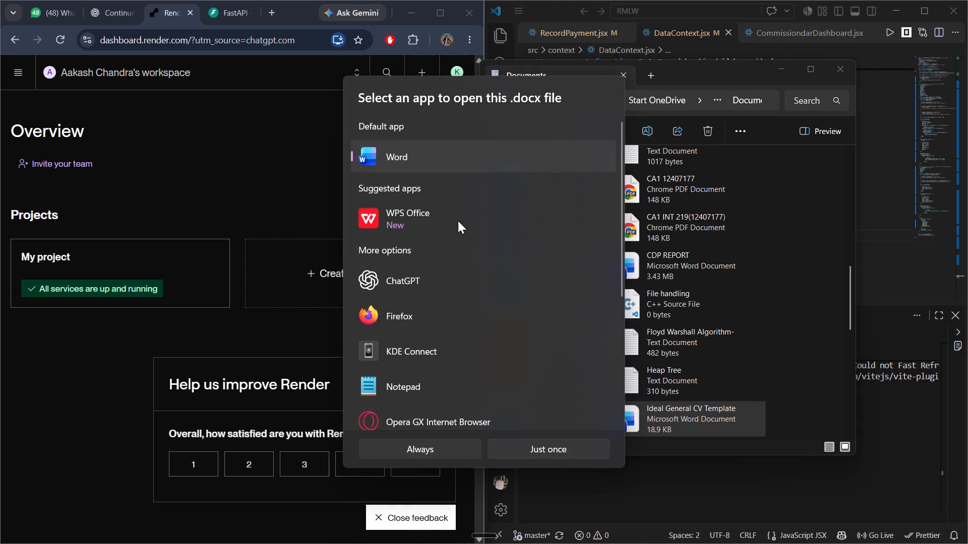
click(534, 447)
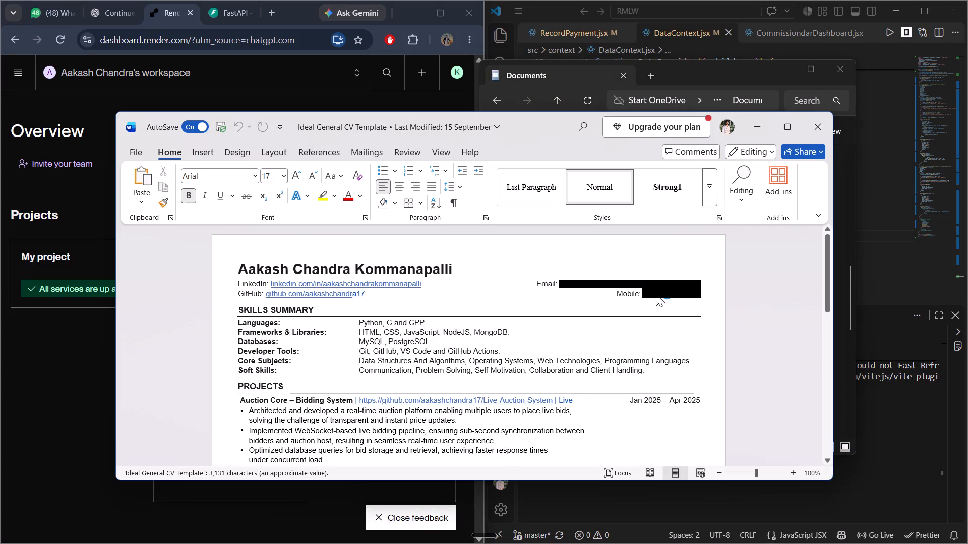
Read through the CV's projects, certificates, achievements and education sections, and check the repository link of the Allocation Tracker project.
scroll(551, 373, down, 2)
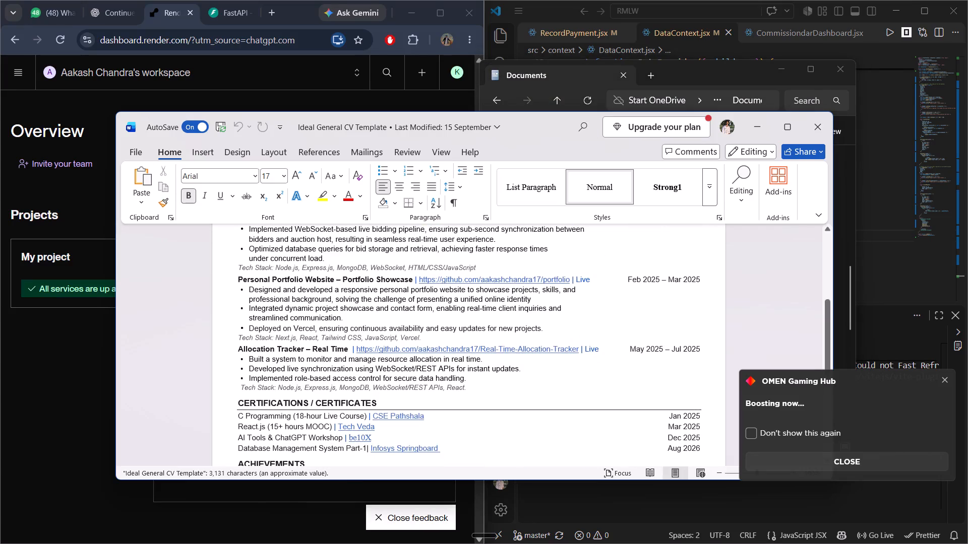
click(944, 374)
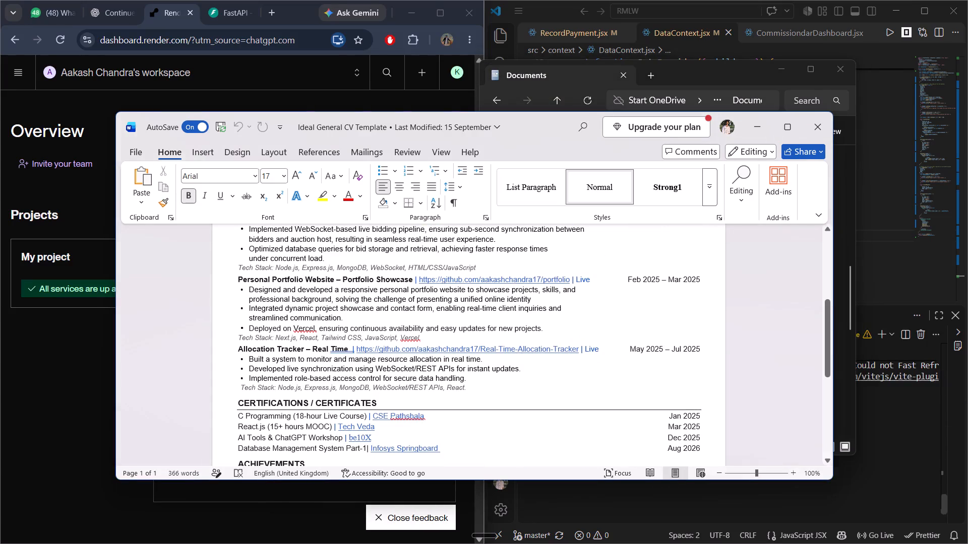
scroll(549, 395, down, 2)
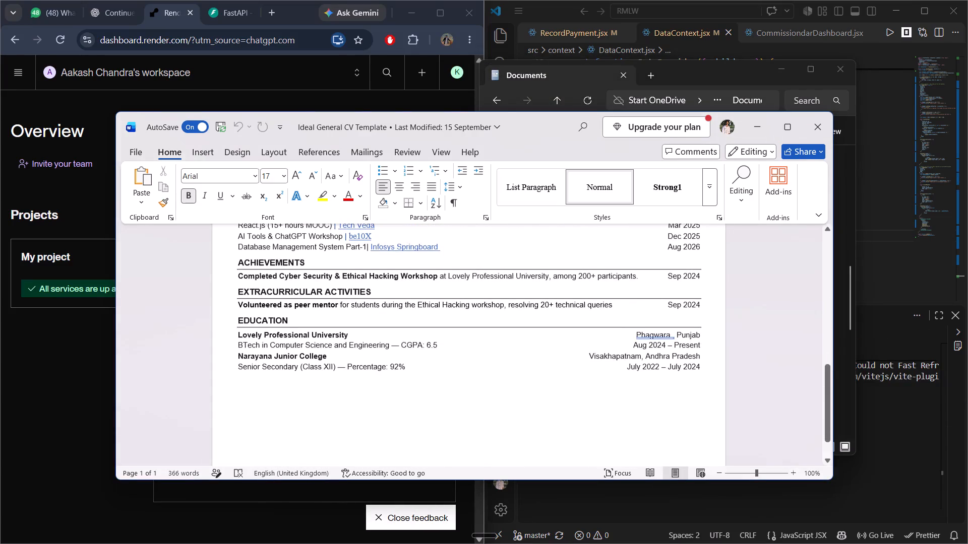
scroll(567, 374, up, 2)
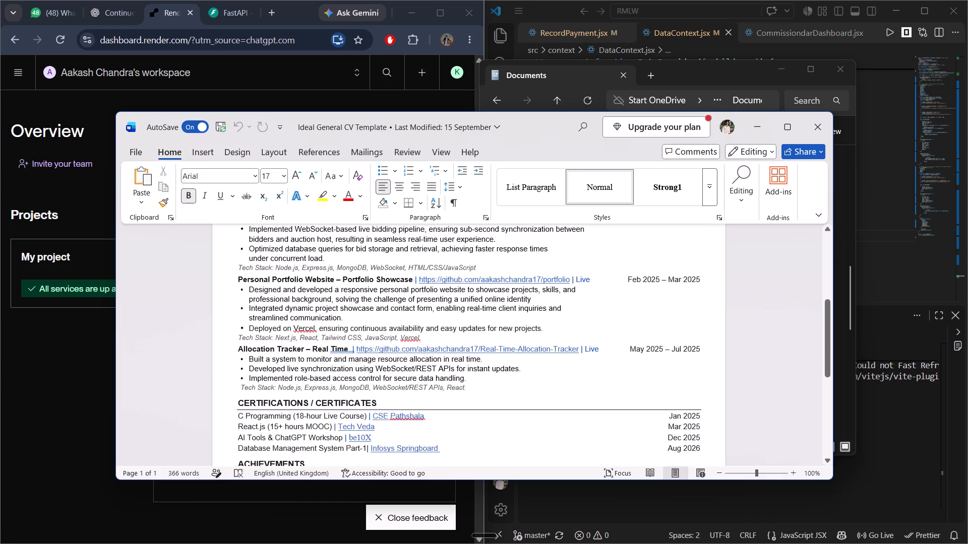
click(579, 348)
drag(579, 348, 358, 353)
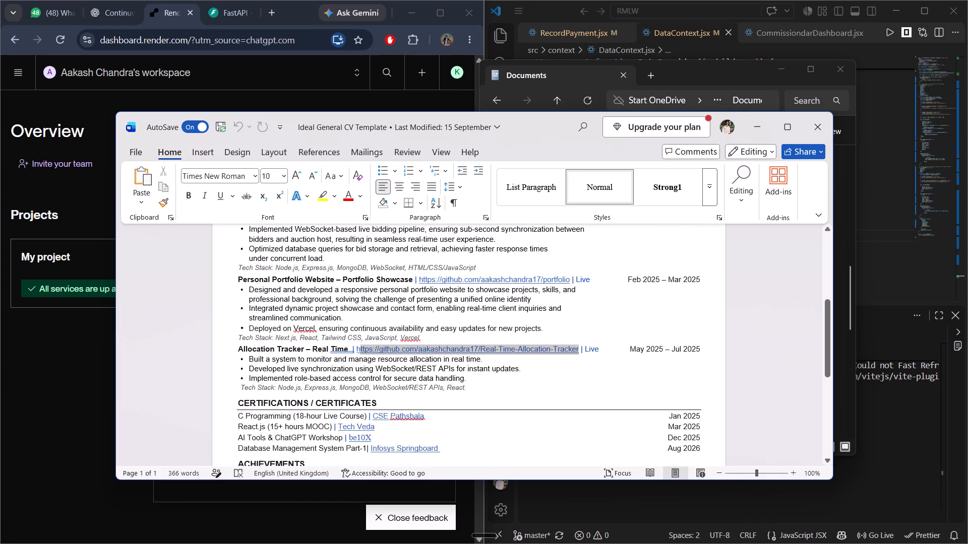
drag(358, 353, 354, 349)
click(354, 349)
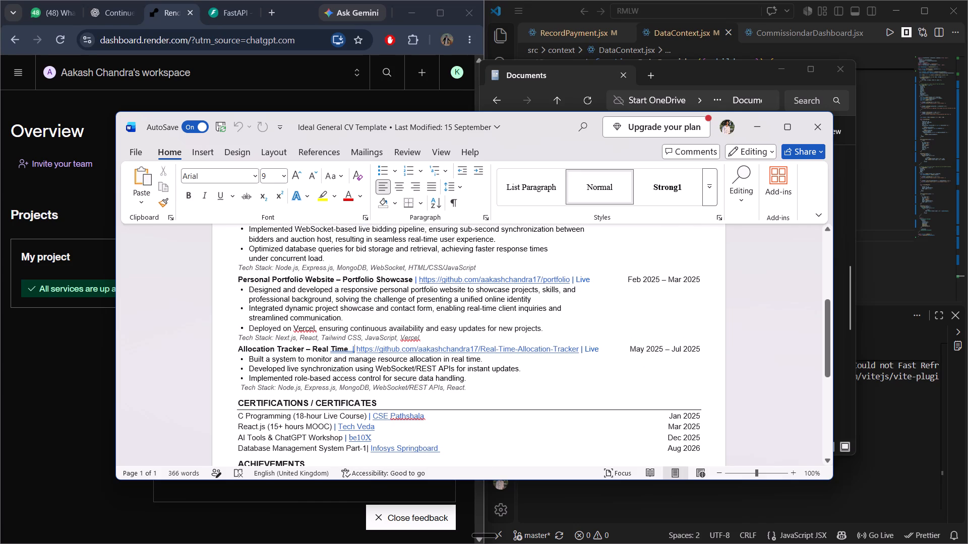
scroll(554, 301, up, 11)
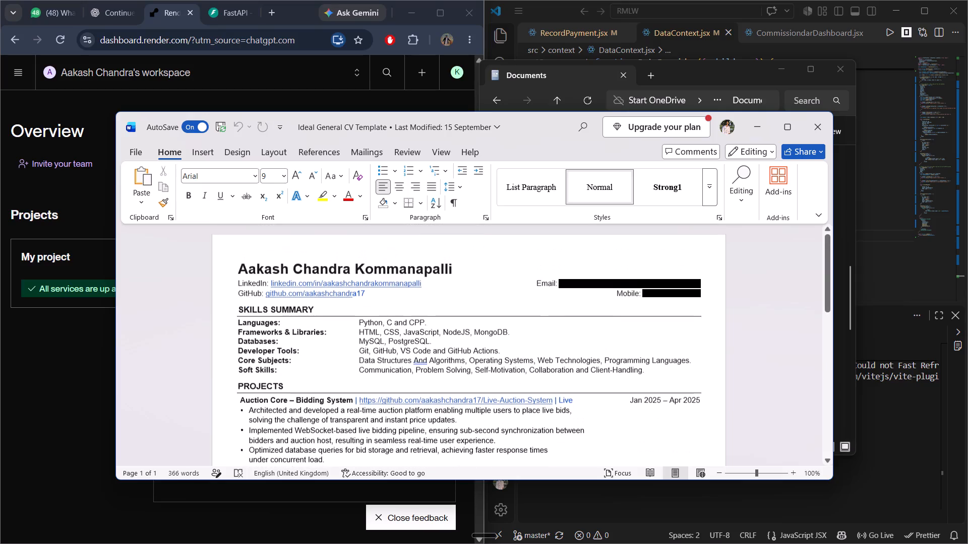
scroll(554, 301, up, 2)
Close the Documents folder window and maximize the CV document's window.
click(818, 60)
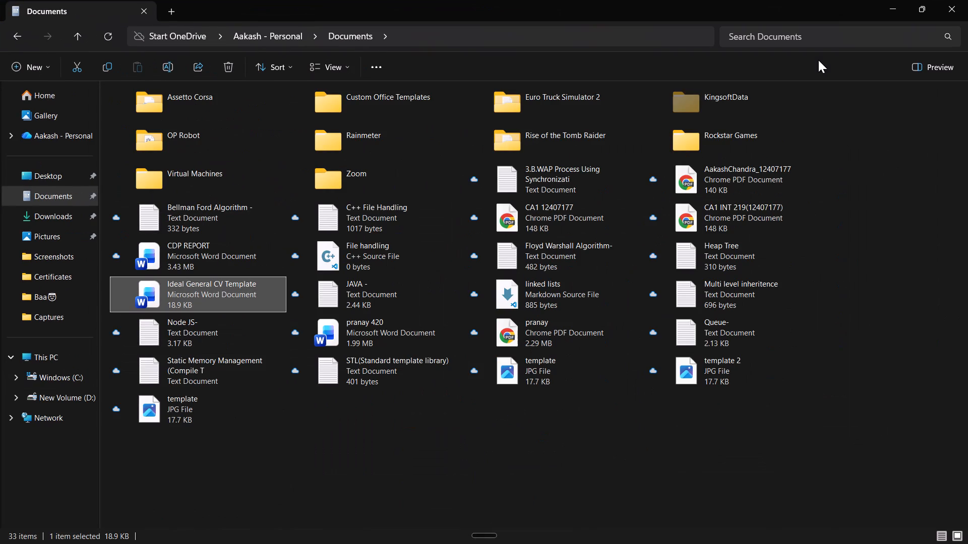
click(960, 15)
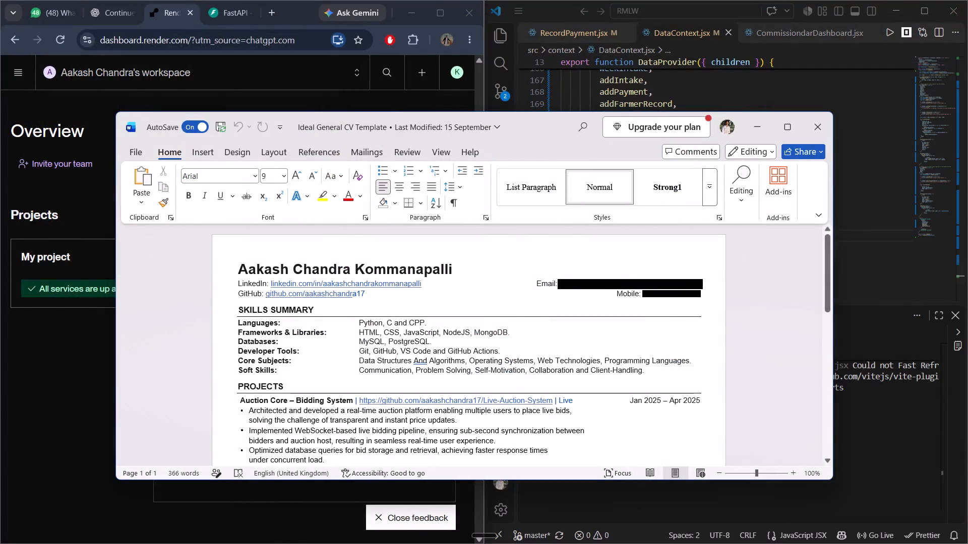
click(789, 123)
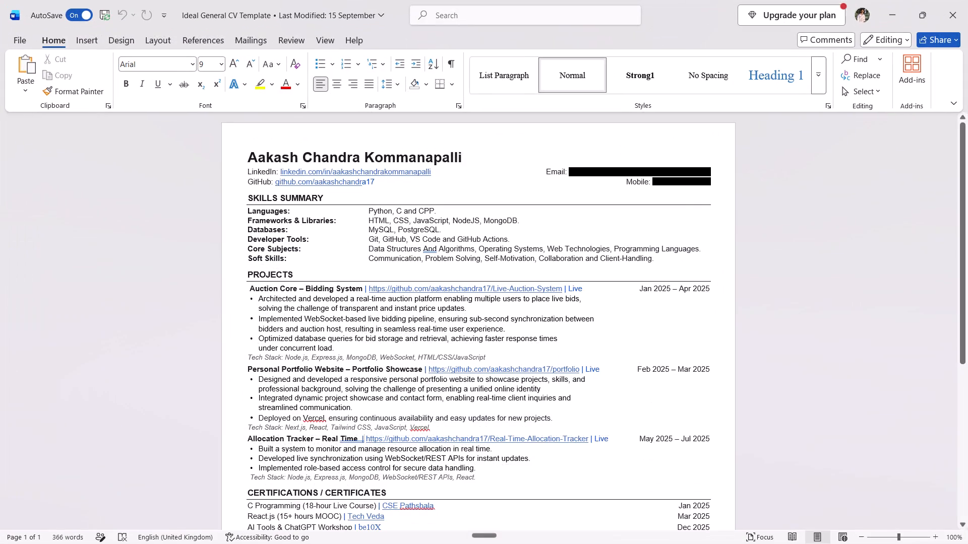
Replace the repository URL in the Auction Core – Bidding System heading with the text "Github", spaced between the separators.
scroll(706, 291, up, 3)
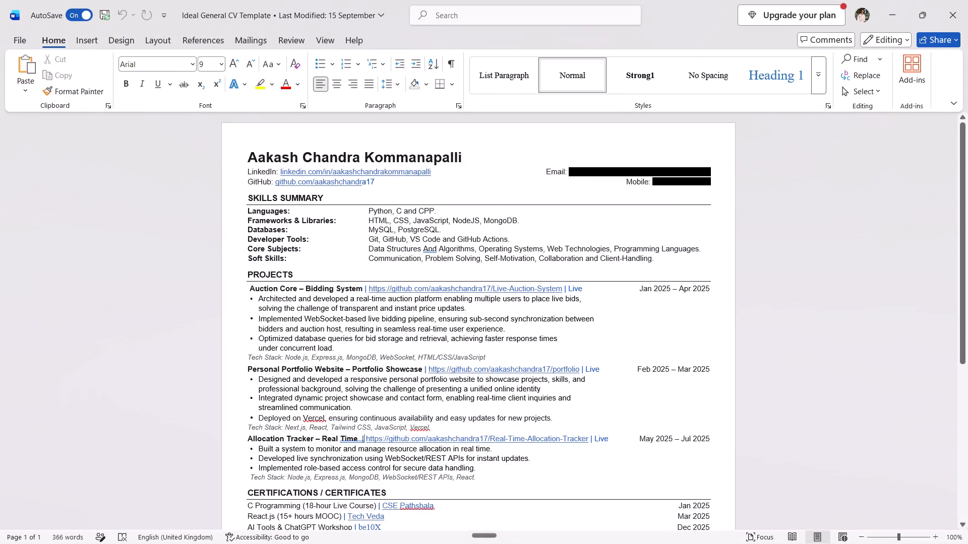
click(562, 291)
key(BackSpace)
key(BackSpace)
key(BackSpace)
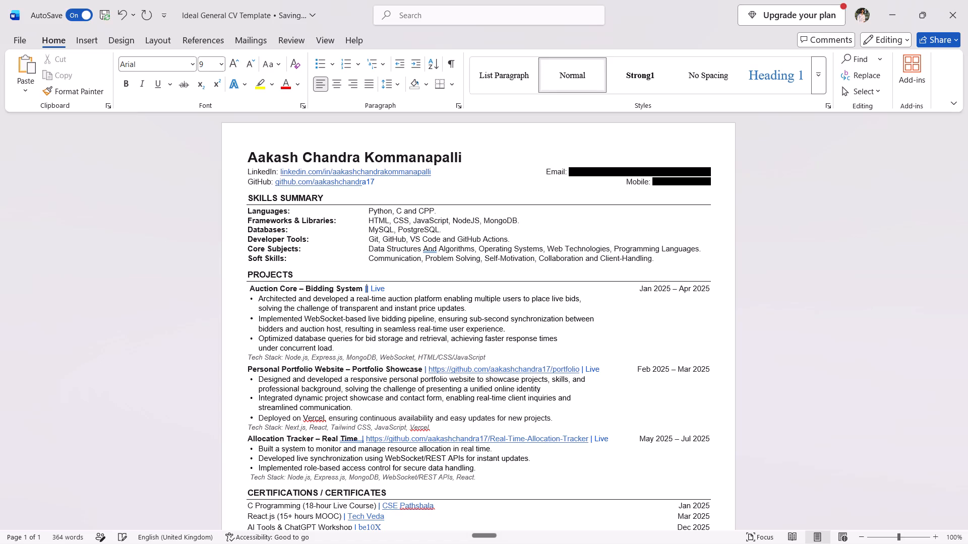
key(space)
key(BackSpace)
key(space)
text(Github)
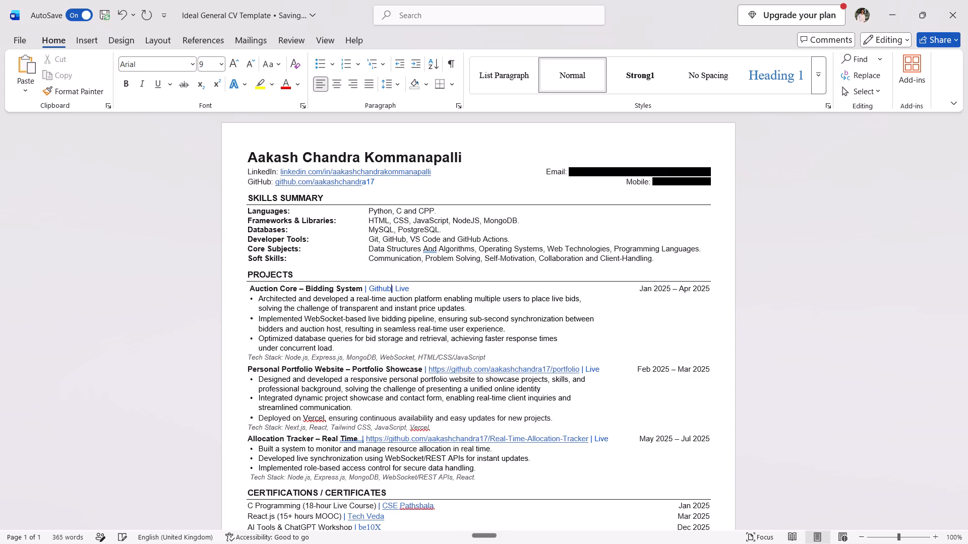
key(space)
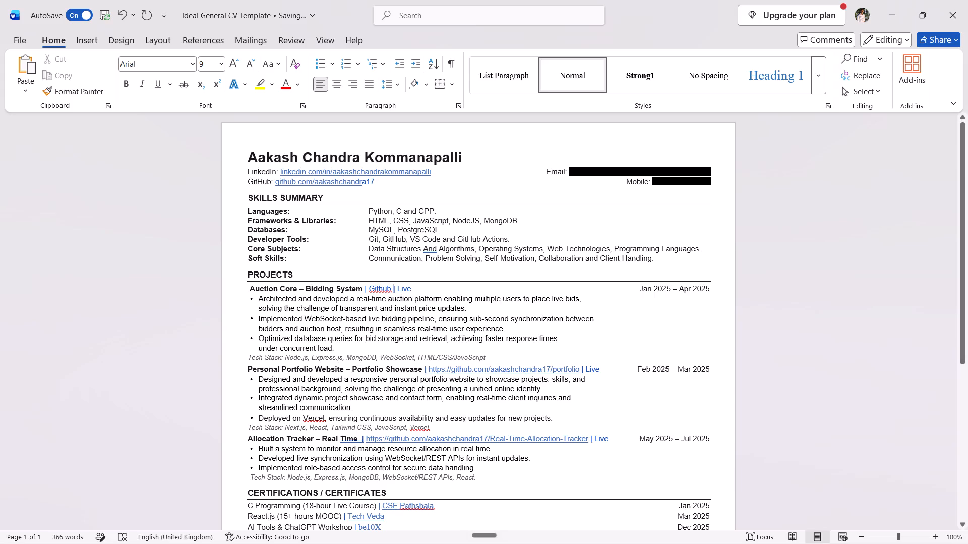
Replace the repository URL in the Personal Portfolio Website – Portfolio Showcase heading with the text "Github", spaced between the separators.
click(578, 370)
key(BackSpace)
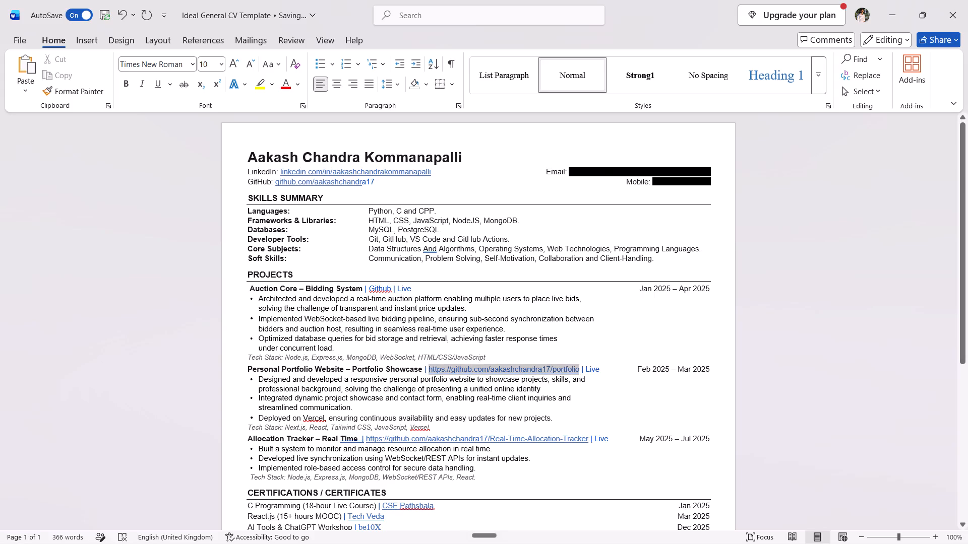
key(BackSpace)
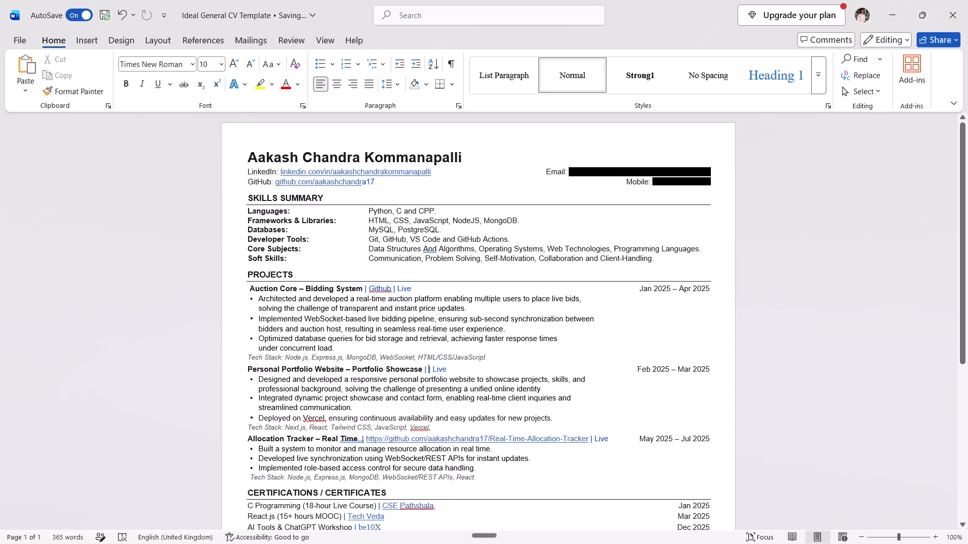
text(GIthub)
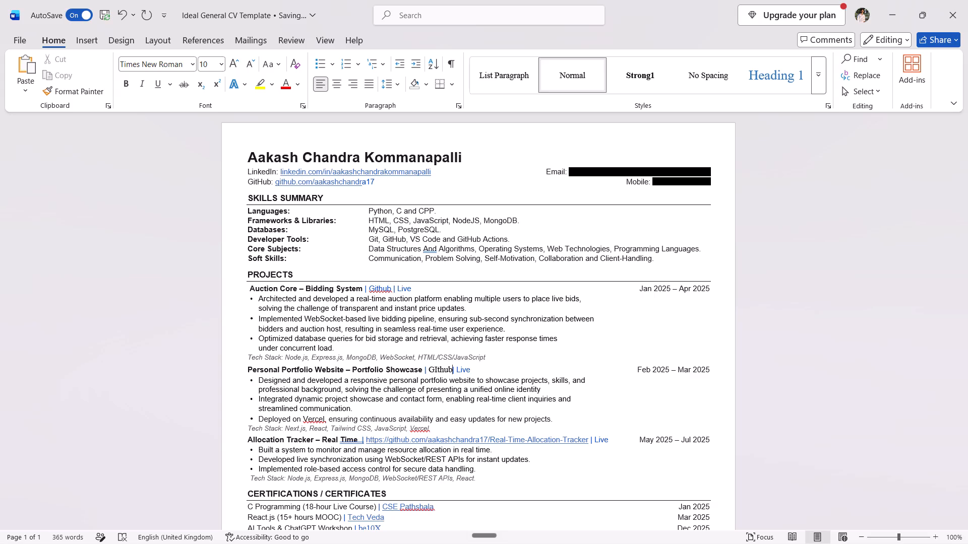
key(BackSpace)
key(BackSpace)
key(BackSpace)
key(BackSpace)
key(BackSpace)
key(BackSpace)
key(BackSpace)
key(space)
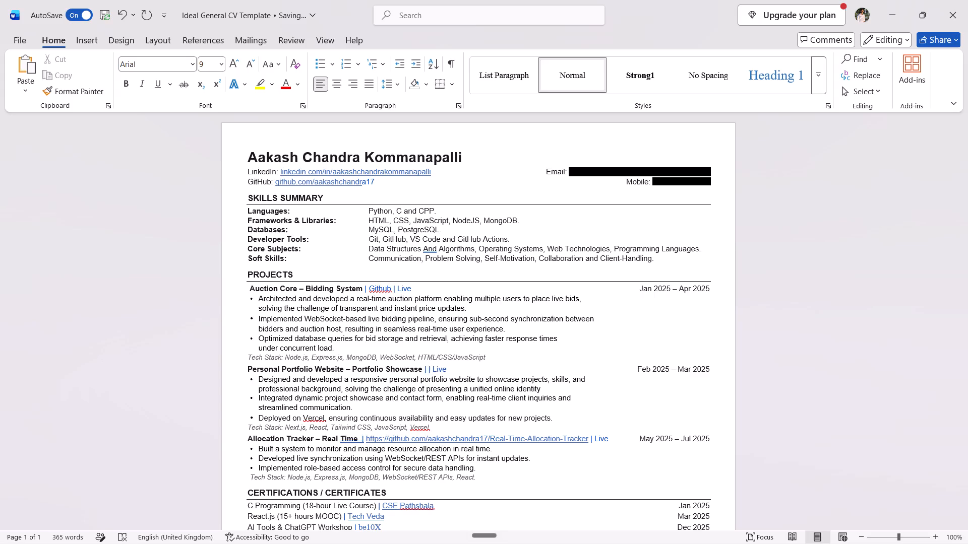
key(shift+g)
text(ithub)
key(space)
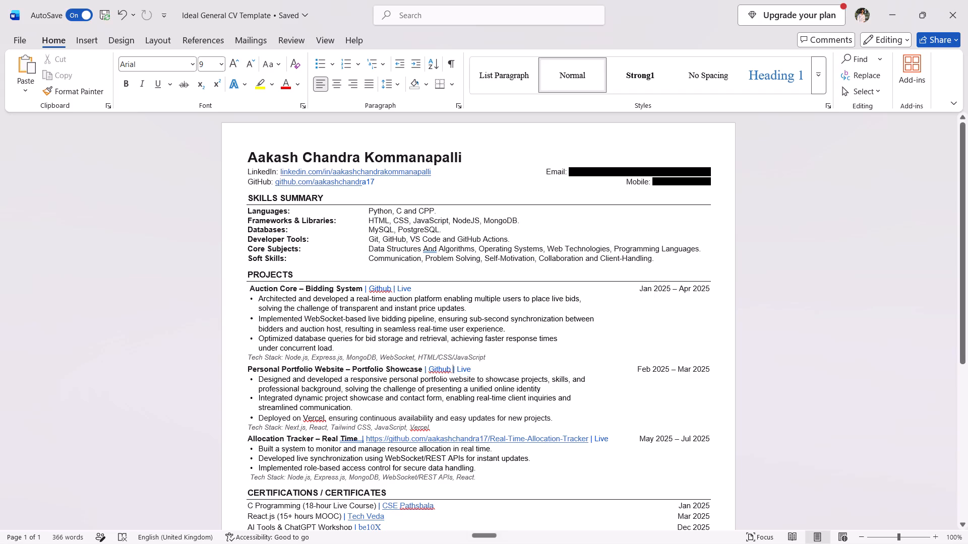
Replace the repository URL in the Allocation Tracker – Real Time heading with the text "Github".
click(587, 440)
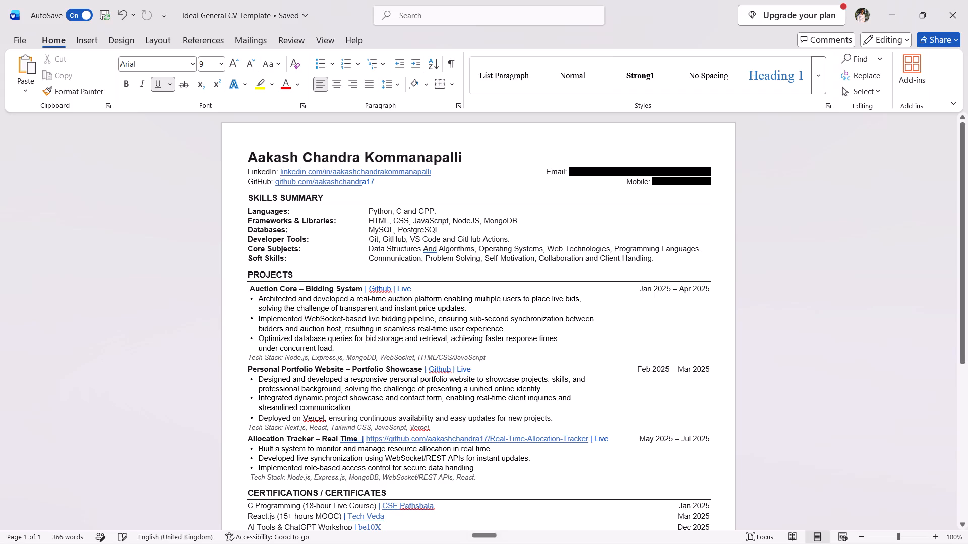
key(Right)
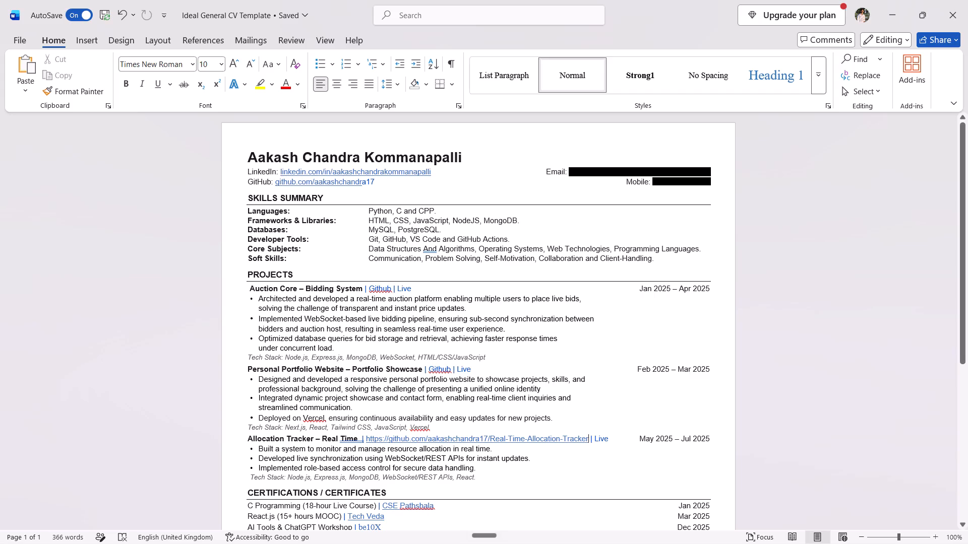
key(BackSpace)
key(BackSpace)
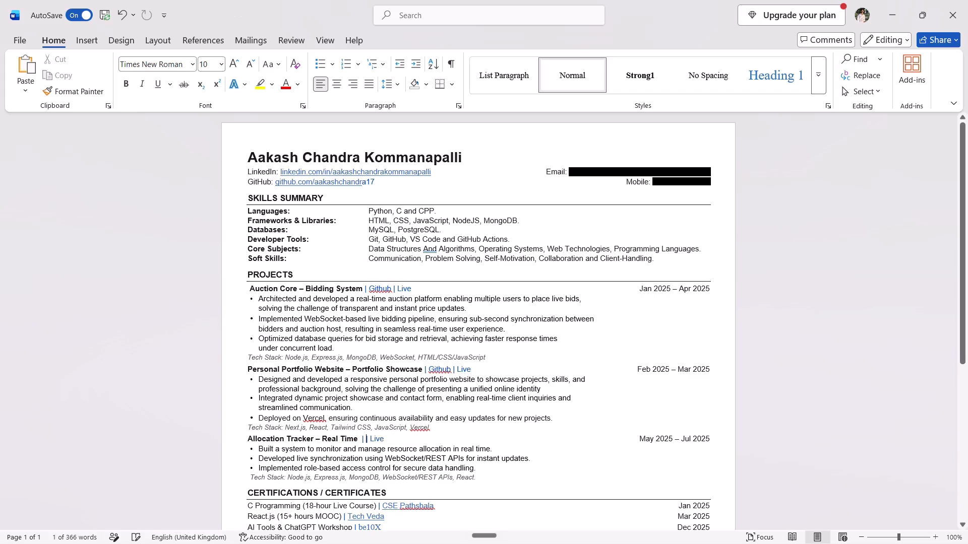
key(BackSpace)
key(space)
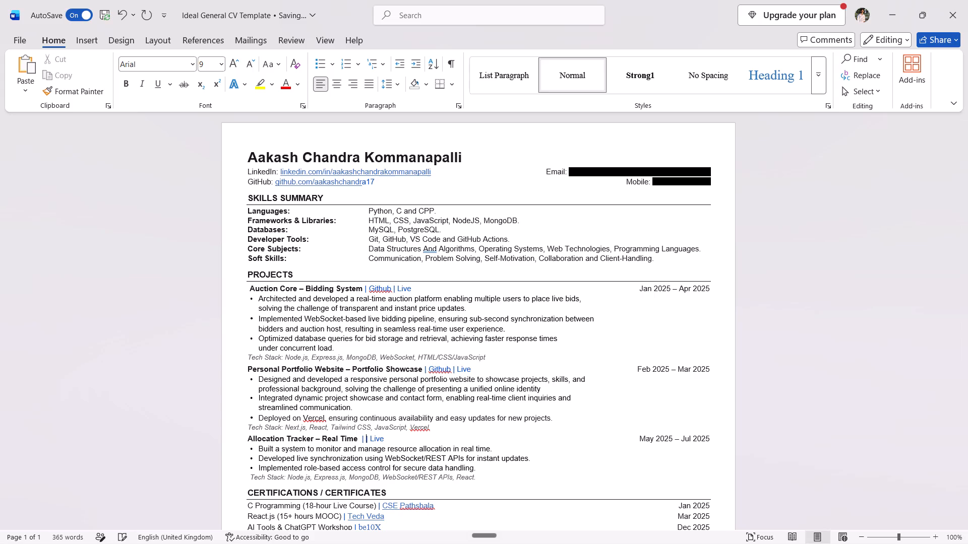
text(Github)
Fix the spacing around "Github" in the Allocation Tracker heading, leaving one space between the word and each separator.
key(Left)
key(Left)
key(Left)
key(Left)
key(Left)
key(Left)
key(BackSpace)
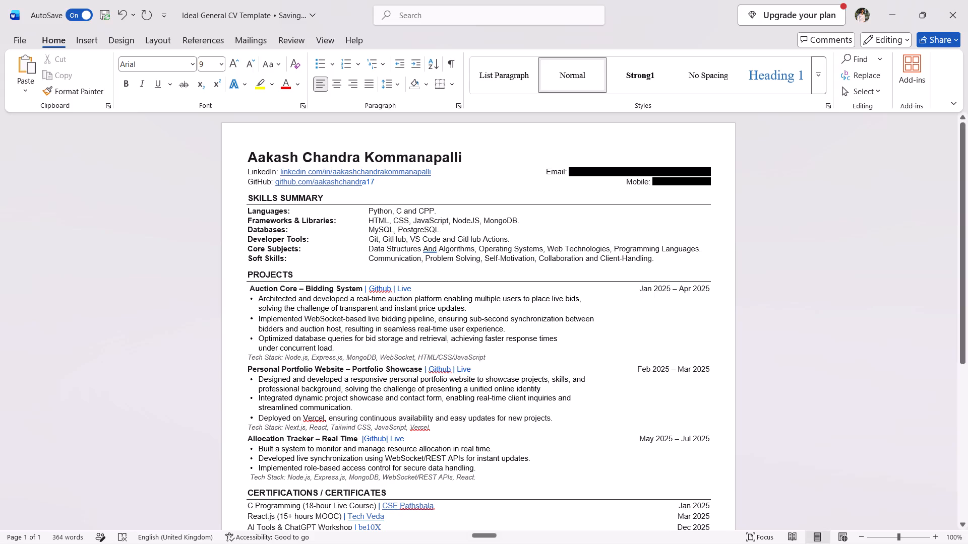
key(space)
key(Right)
key(Right)
key(Right)
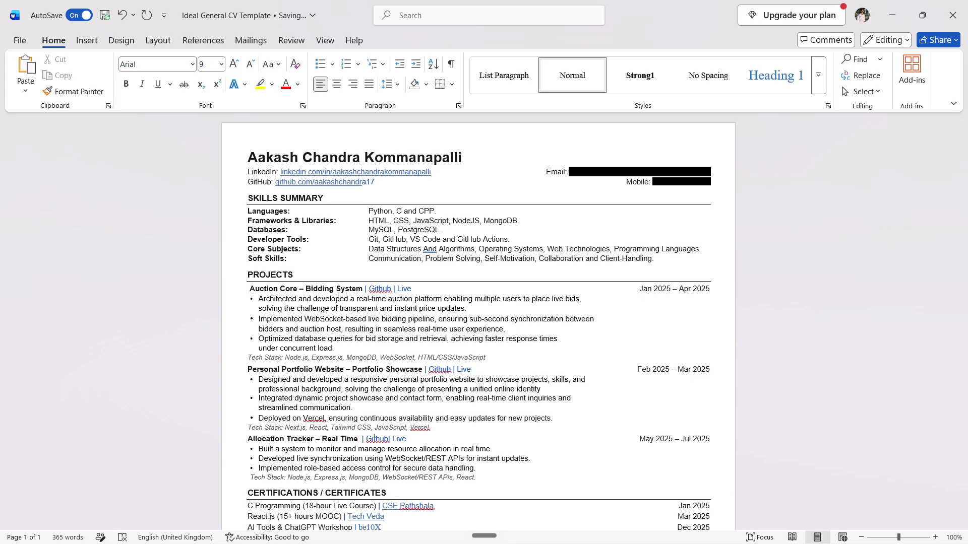
key(Right)
key(Right)
key(Right)
key(space)
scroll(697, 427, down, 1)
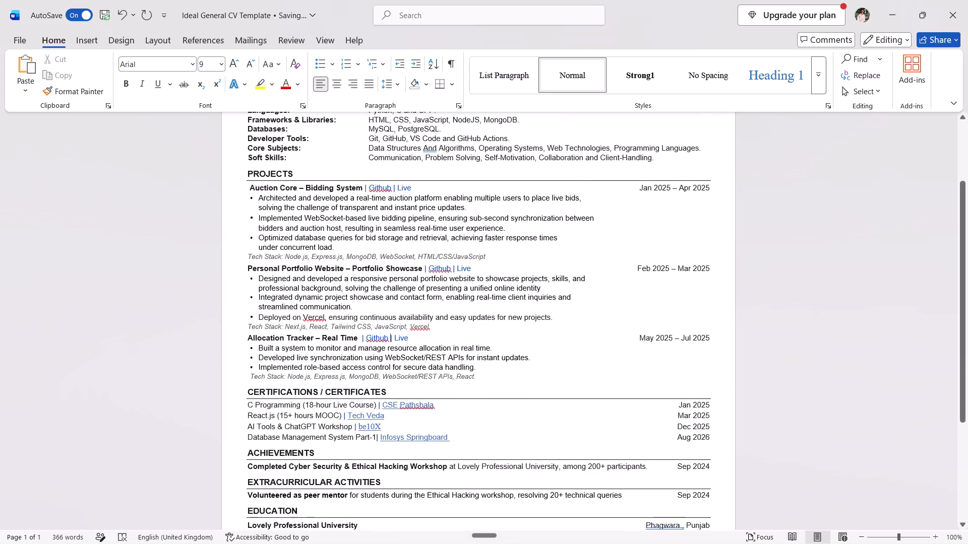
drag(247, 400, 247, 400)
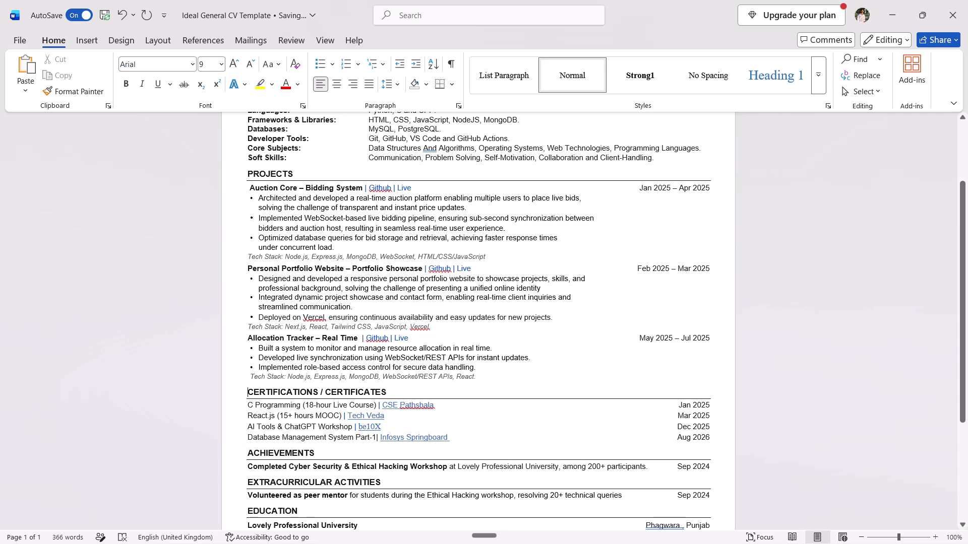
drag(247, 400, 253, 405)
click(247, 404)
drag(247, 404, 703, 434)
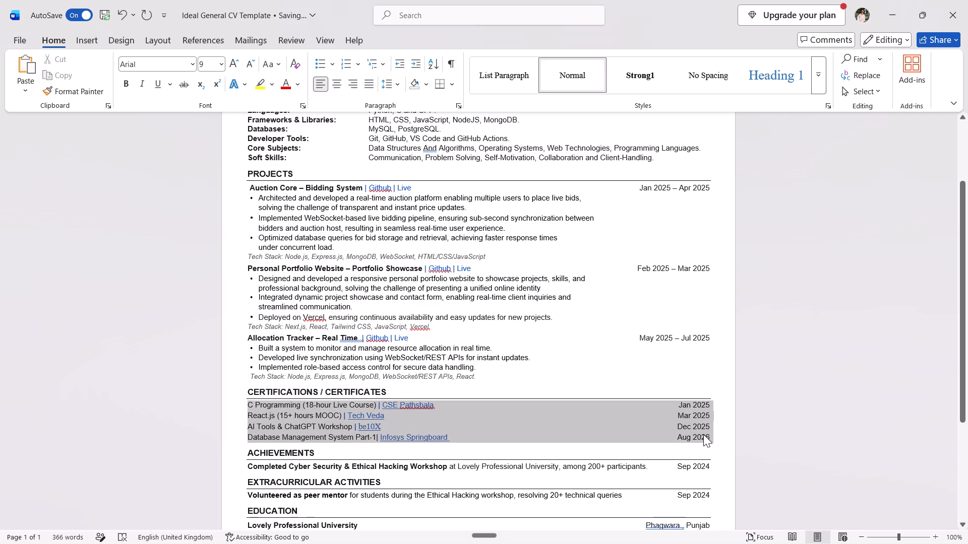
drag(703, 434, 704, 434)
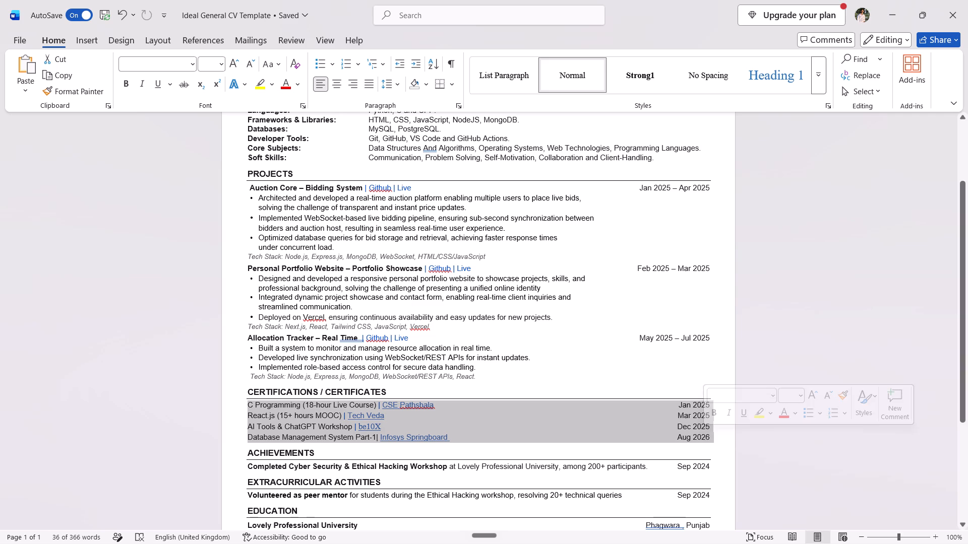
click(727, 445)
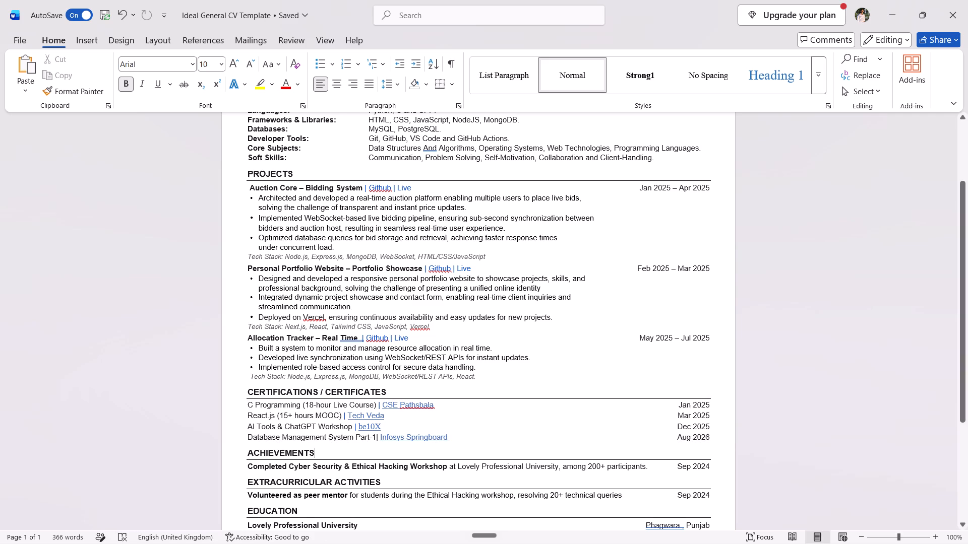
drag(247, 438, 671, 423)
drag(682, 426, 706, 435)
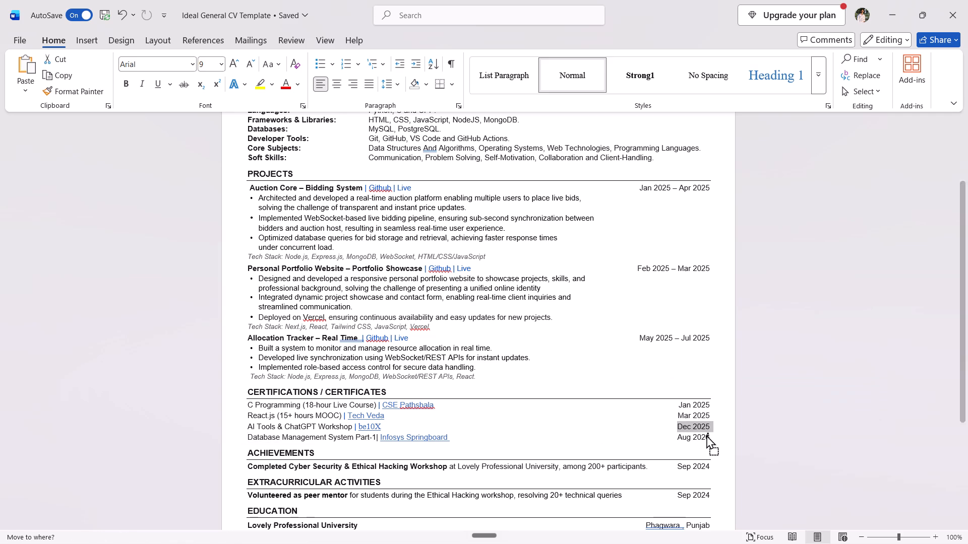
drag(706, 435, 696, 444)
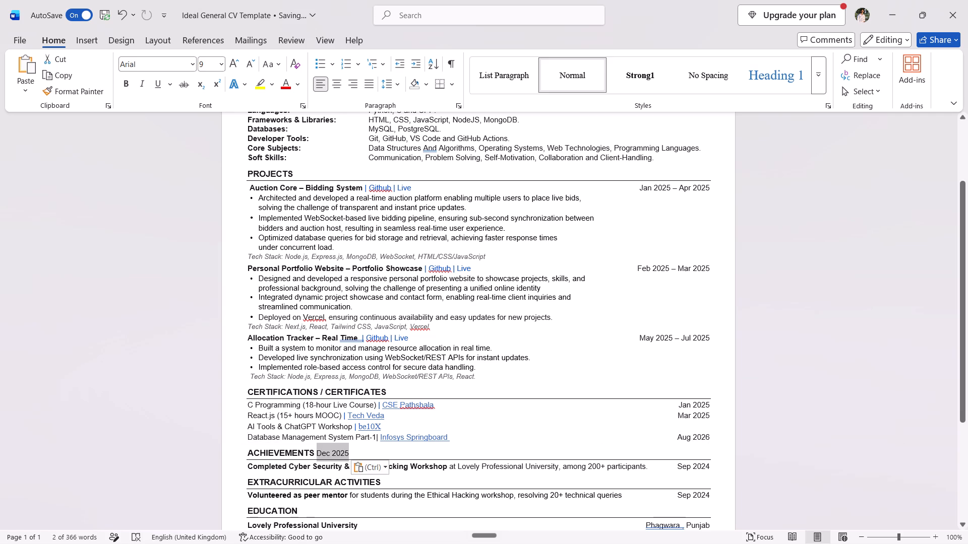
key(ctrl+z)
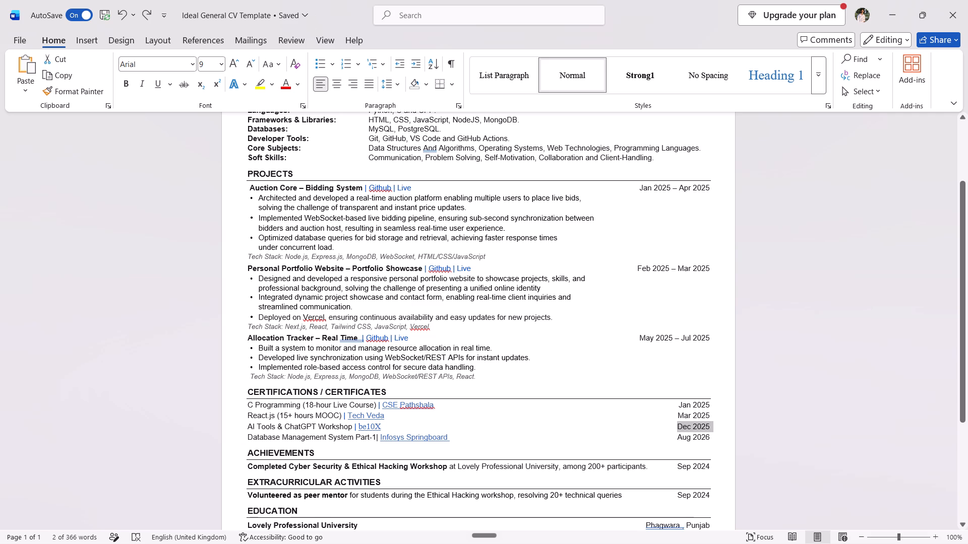
Copy the Database Management System Part-1 certificate line with its date onto a new line at the top of the certifications list.
click(711, 437)
drag(714, 438, 557, 437)
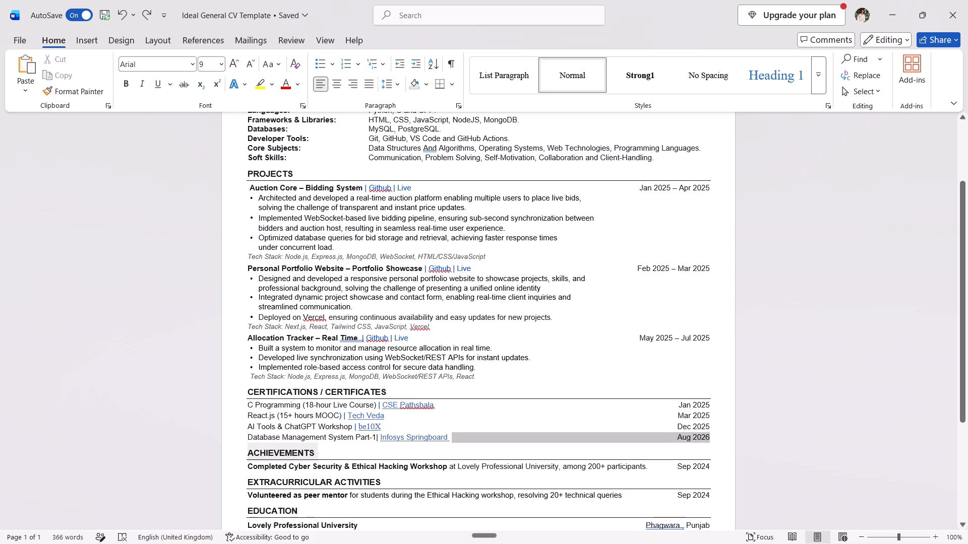
drag(557, 437, 251, 438)
key(ctrl+c)
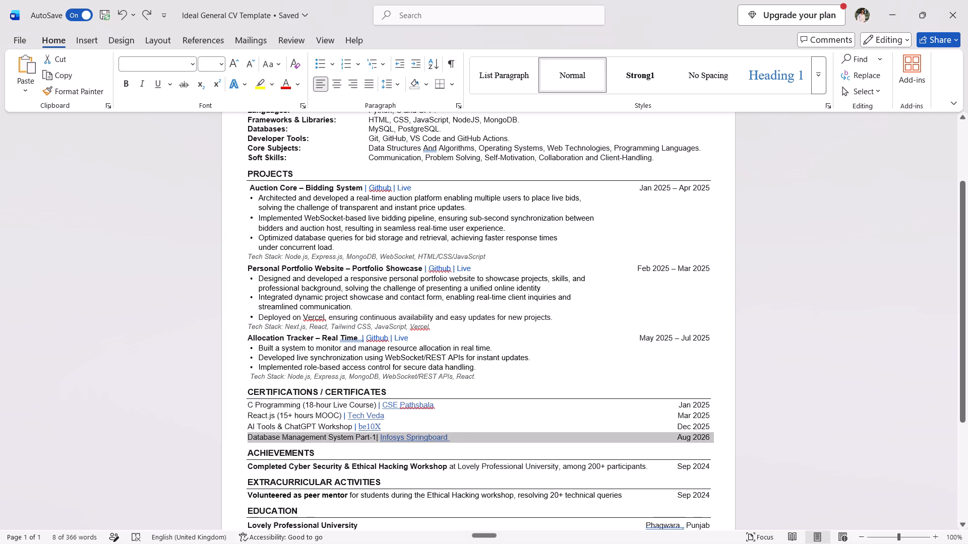
click(248, 402)
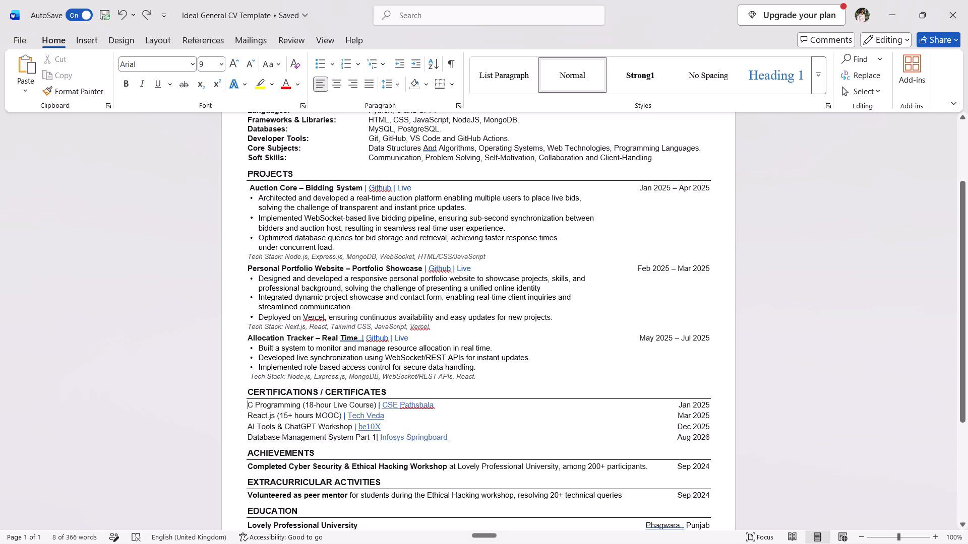
key(Return)
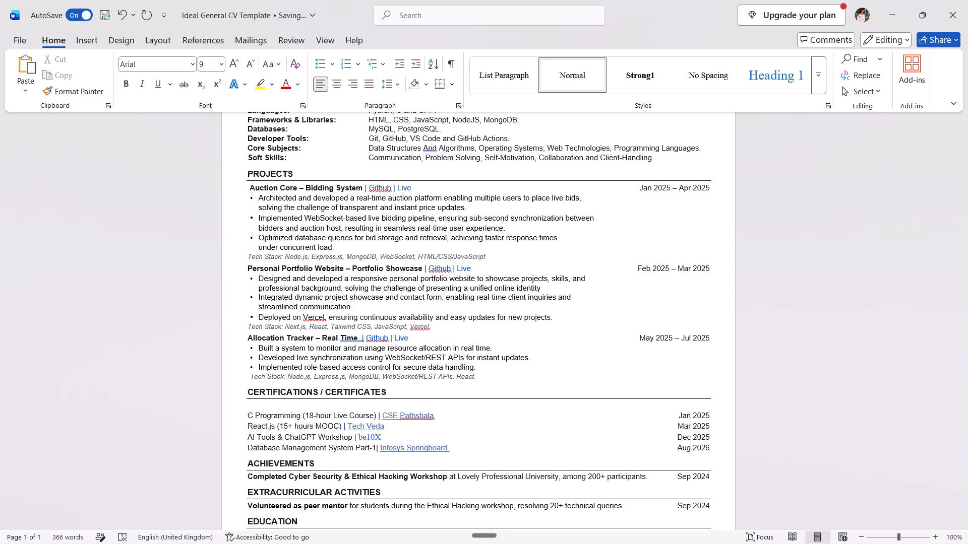
key(Up)
key(ctrl+v)
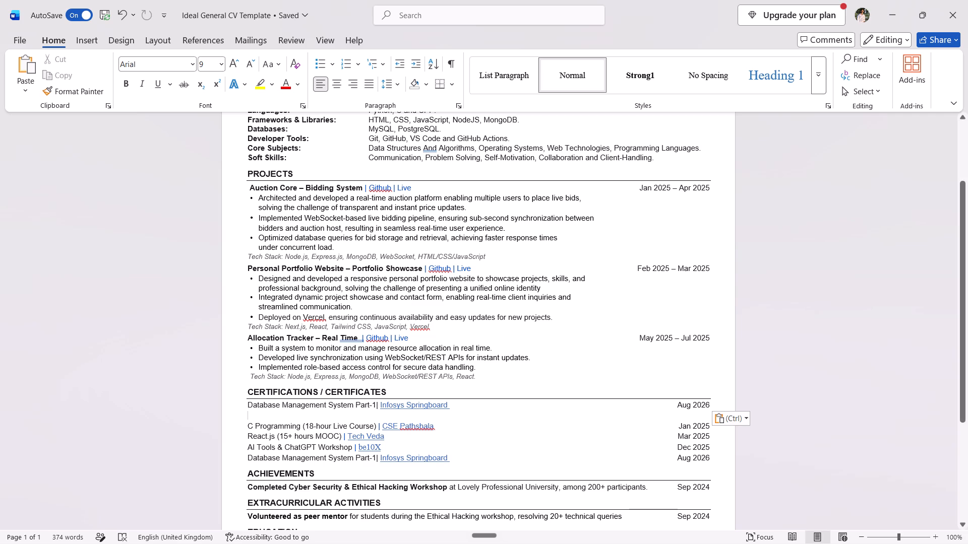
drag(709, 443, 265, 438)
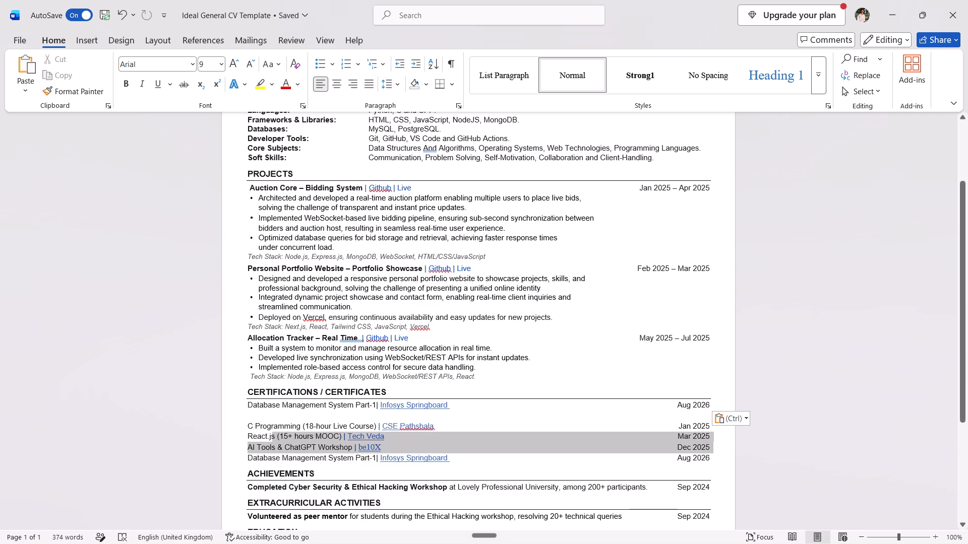
drag(265, 438, 249, 445)
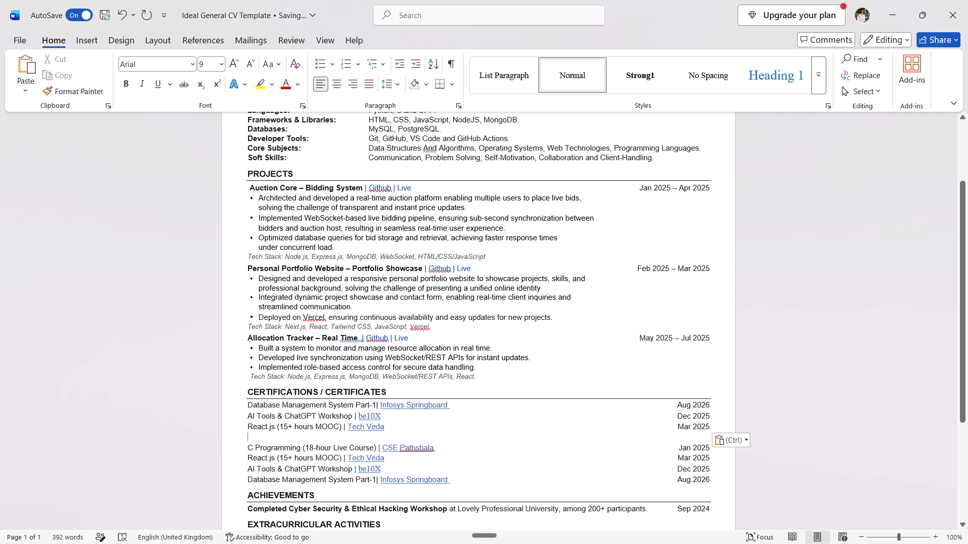
Copy the C Programming (18-hour Live Course) line with its date to the blank line below the first React.js entry.
click(709, 449)
drag(709, 449, 417, 446)
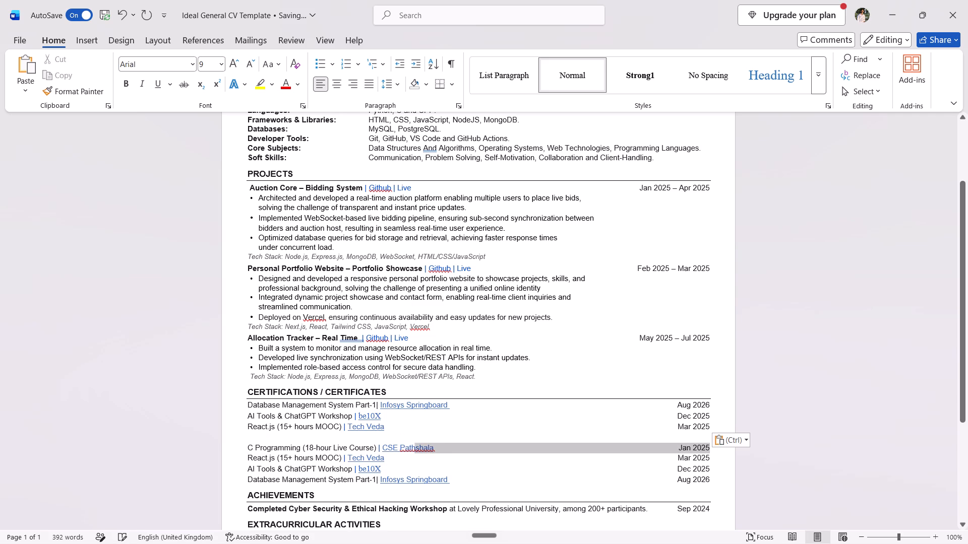
drag(417, 446, 249, 447)
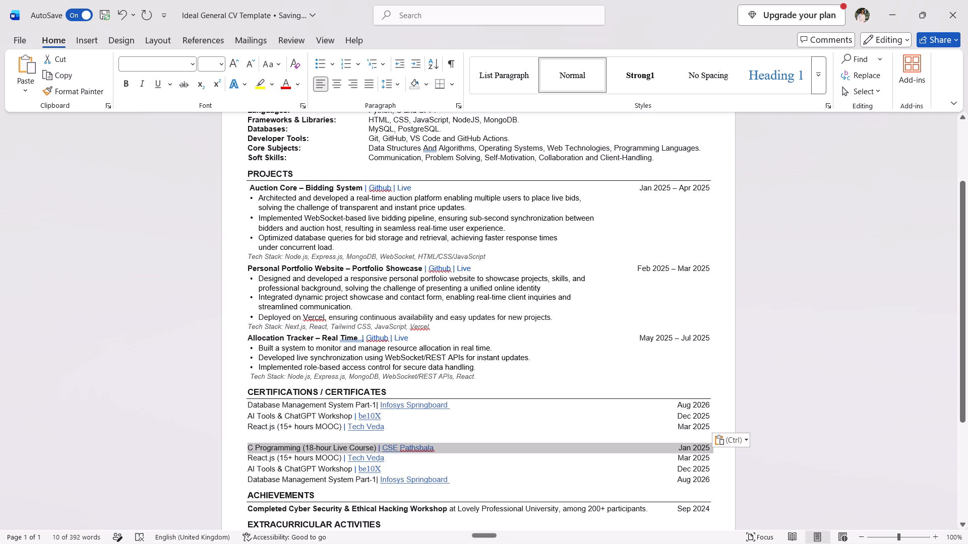
key(ctrl+c)
click(270, 432)
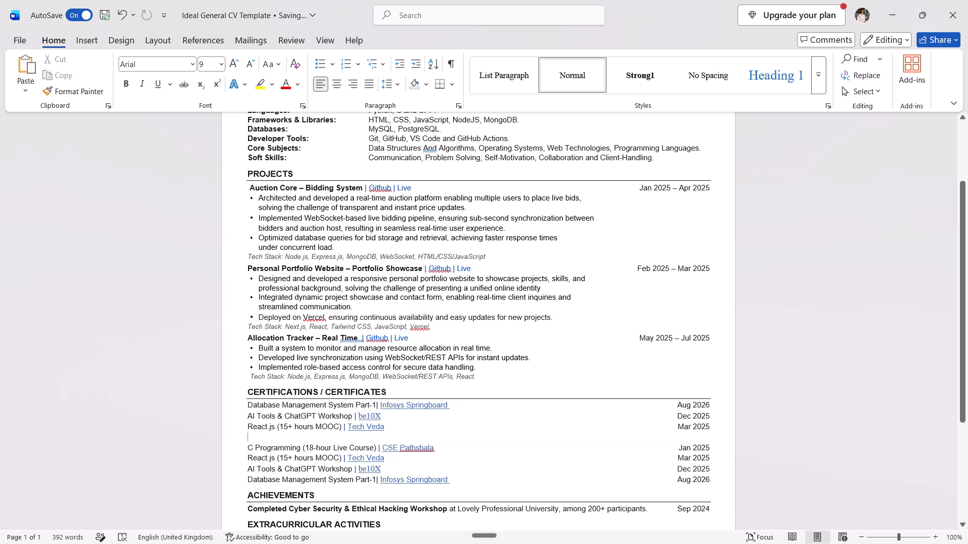
key(ctrl+v)
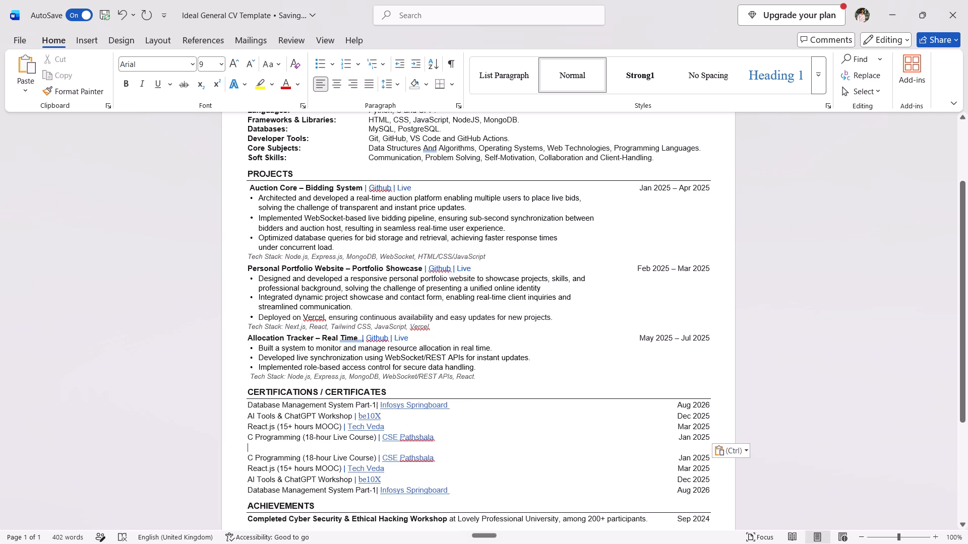
Delete the four old duplicate certificate lines and the blank line below the reordered list, keeping the Achievements heading on its own line.
drag(247, 453, 706, 486)
key(BackSpace)
key(BackSpace)
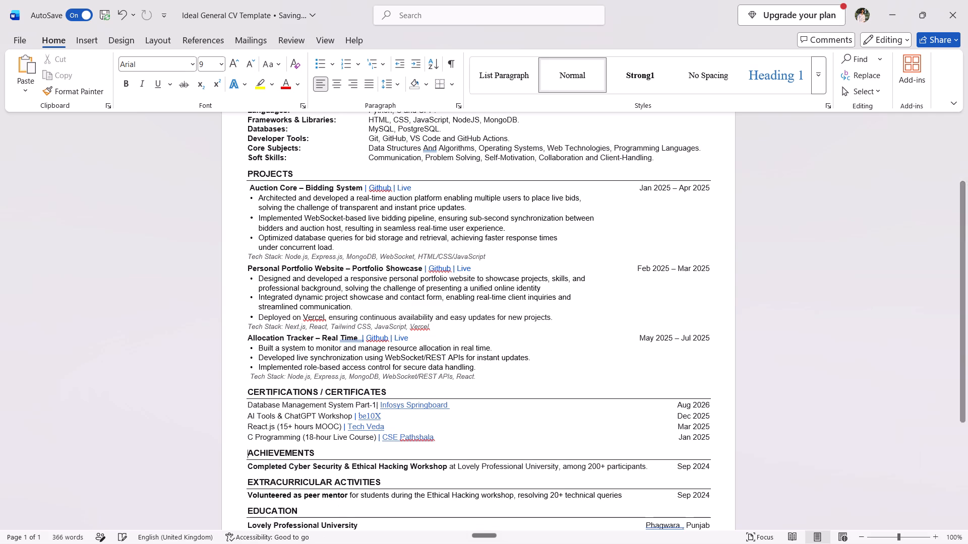
key(BackSpace)
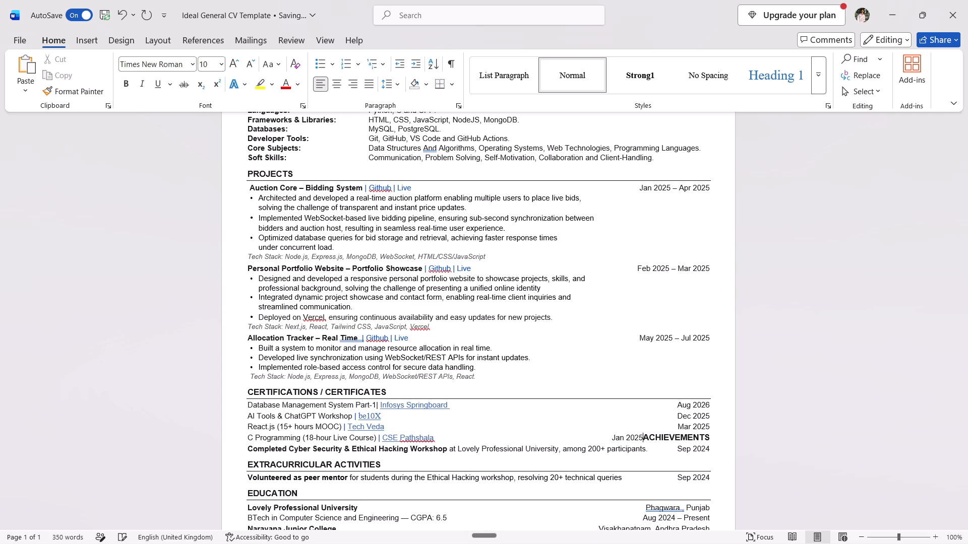
key(ctrl+z)
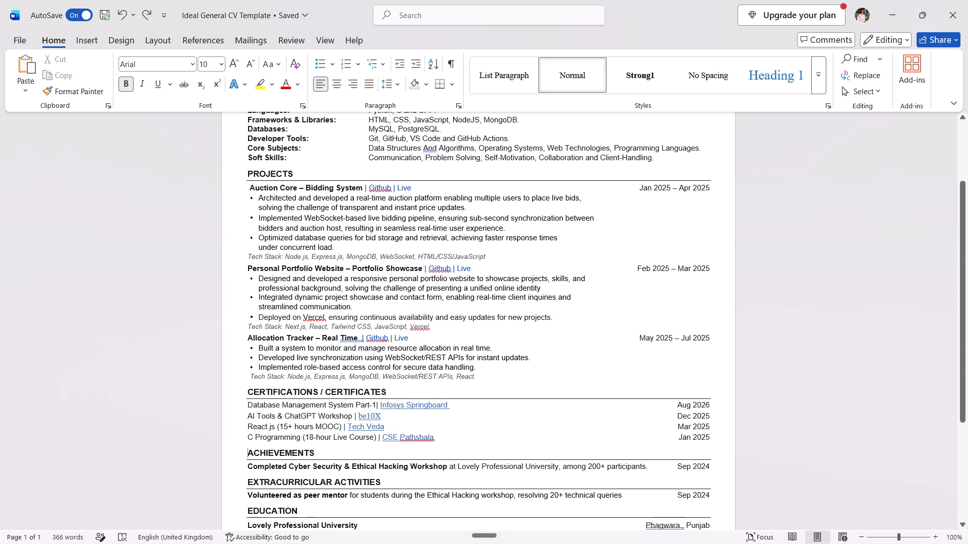
Switch from the CV in Word to the side-by-side browser and code editor windows.
scroll(667, 405, down, 1)
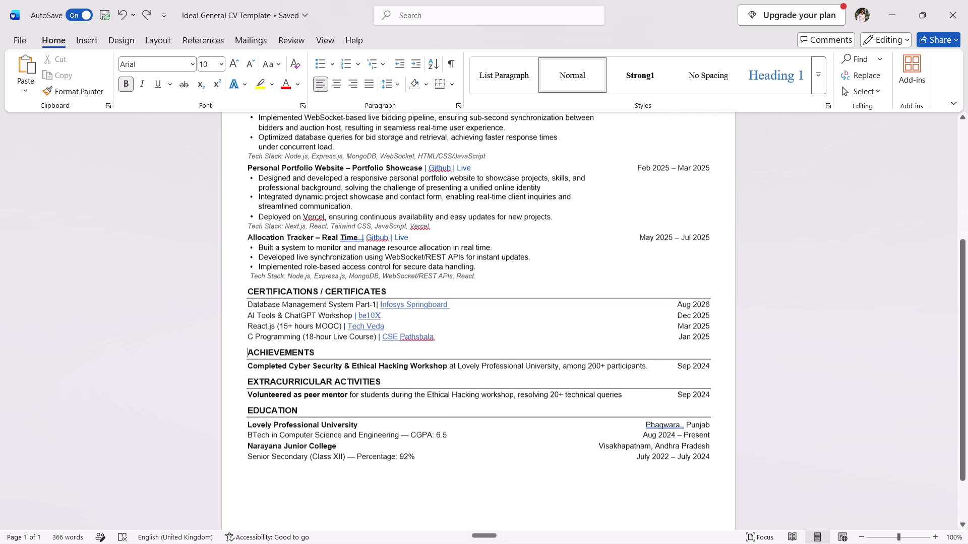
scroll(667, 405, down, 1)
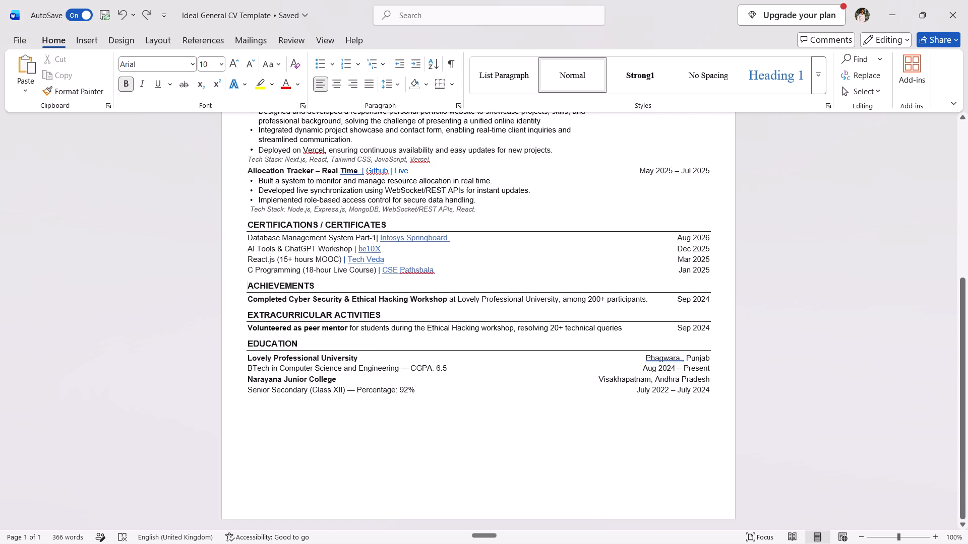
key(alt+Tab)
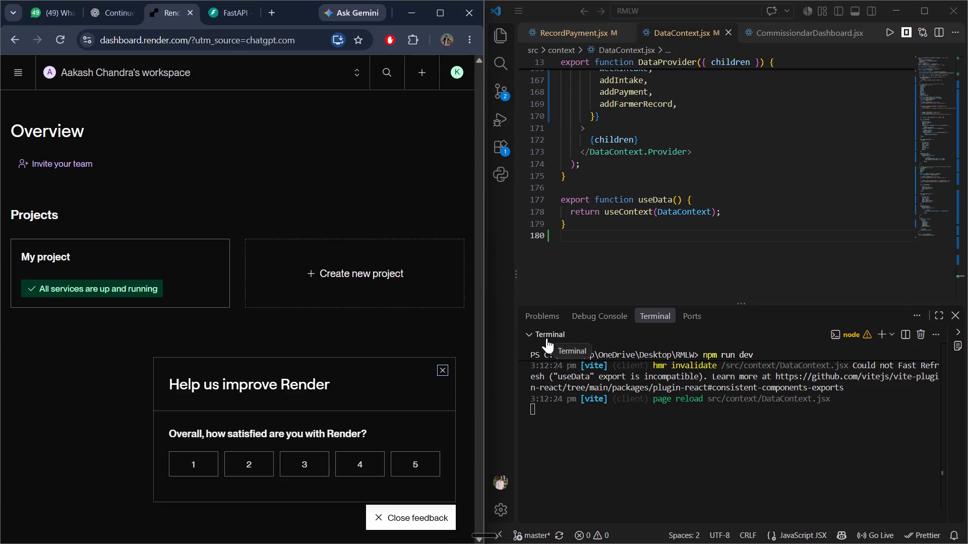
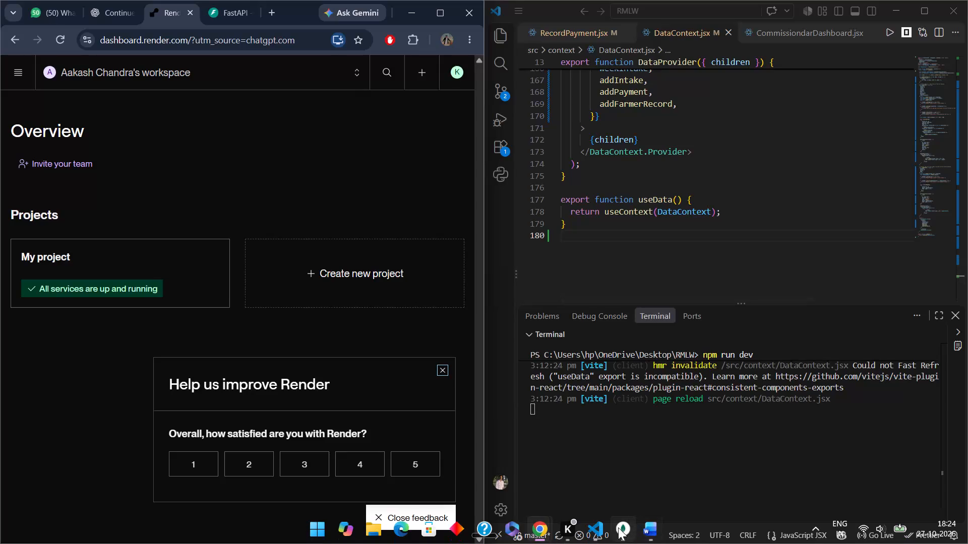
Switch back to the CV document in Word.
click(643, 522)
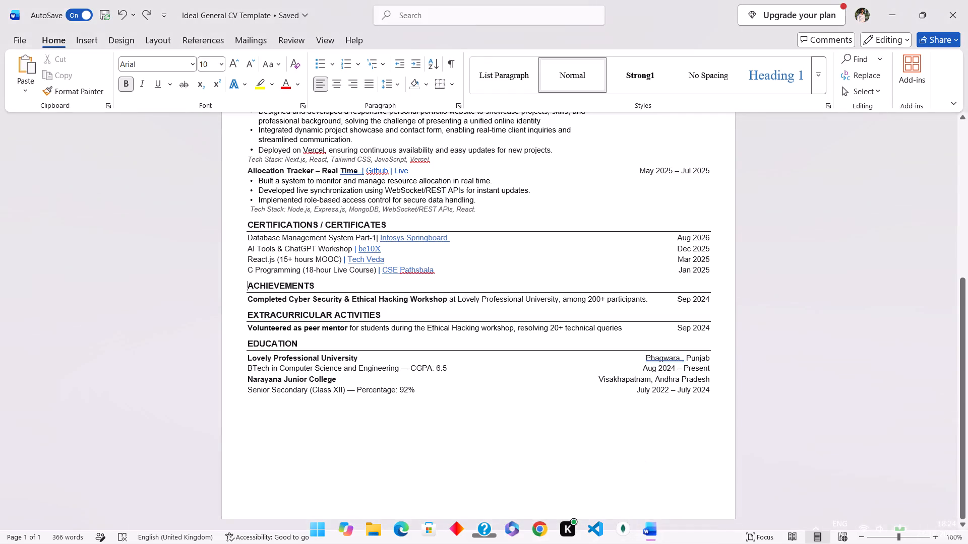
Remove the trailing full stop from all six Skills Summary lines, from Languages through Soft Skills.
scroll(466, 336, up, 2)
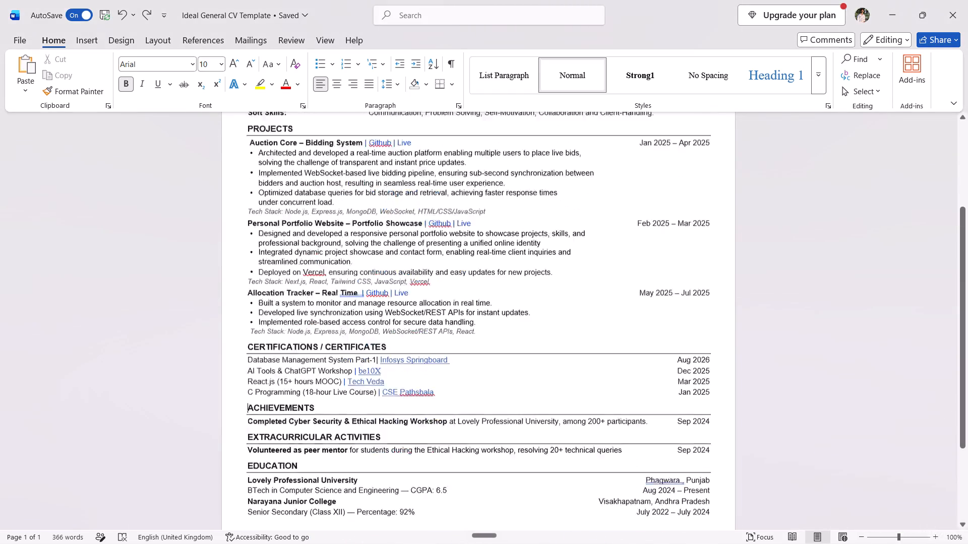
scroll(466, 336, up, 1)
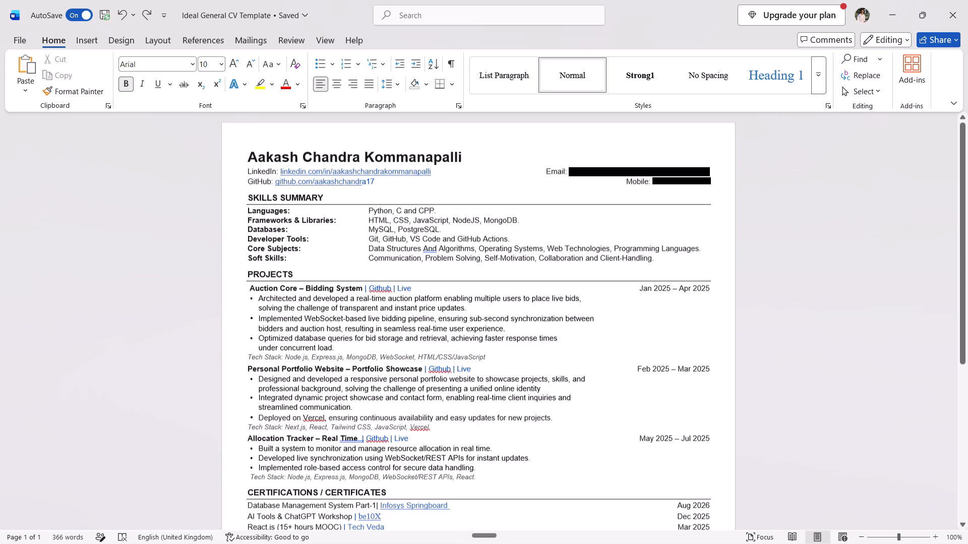
click(478, 212)
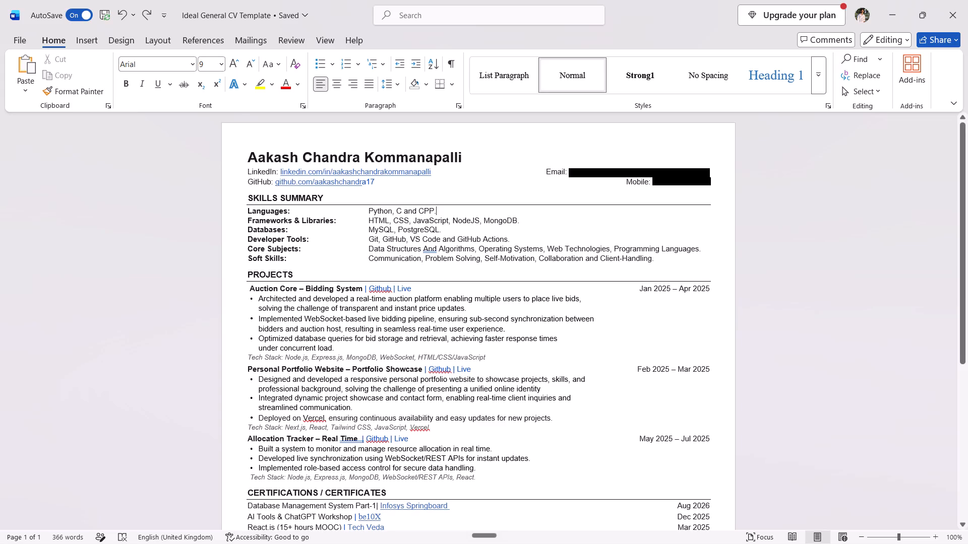
key(BackSpace)
click(548, 223)
key(BackSpace)
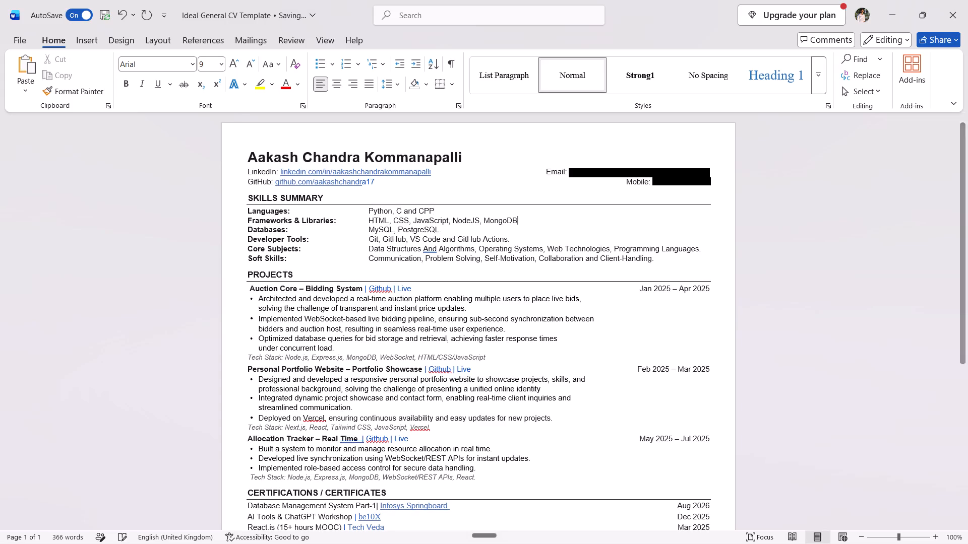
click(545, 231)
key(BackSpace)
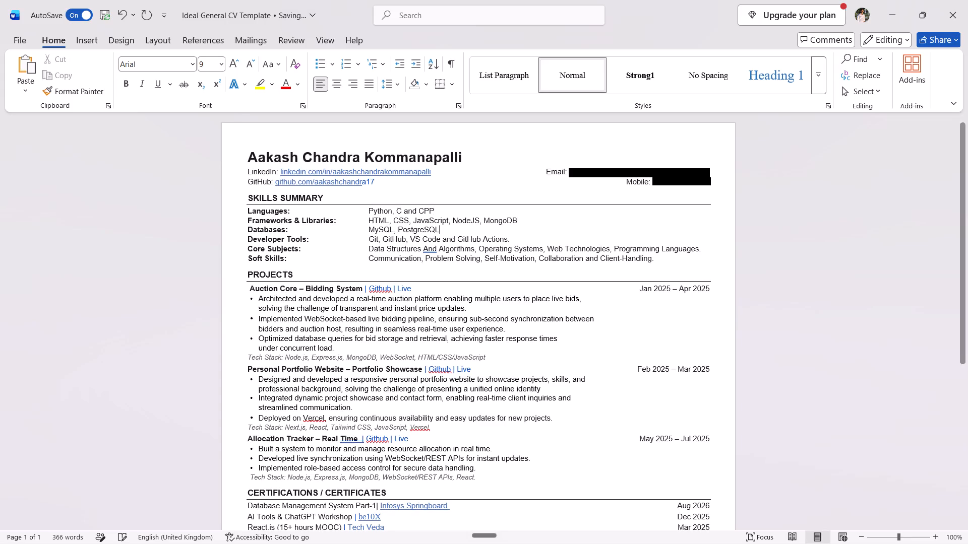
click(549, 240)
key(BackSpace)
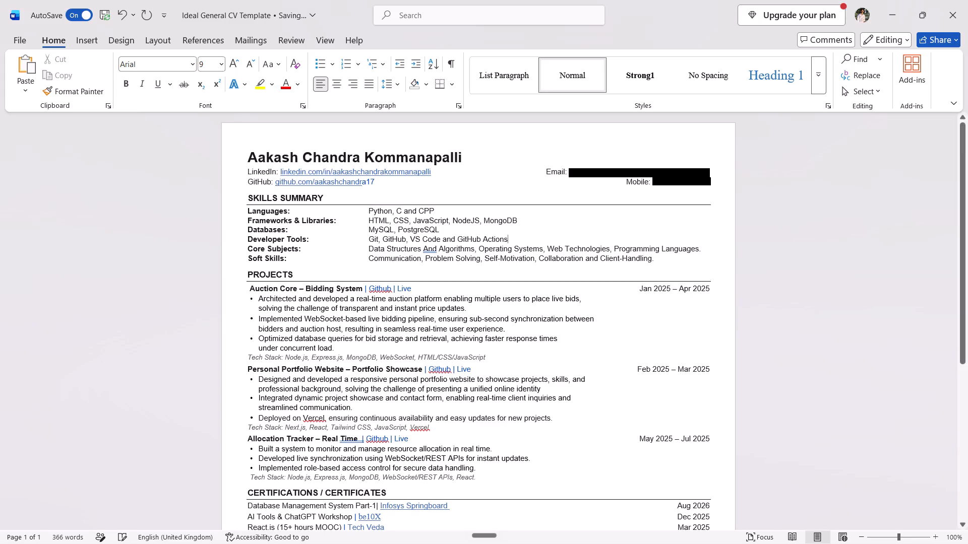
click(710, 247)
key(BackSpace)
key(BackSpace)
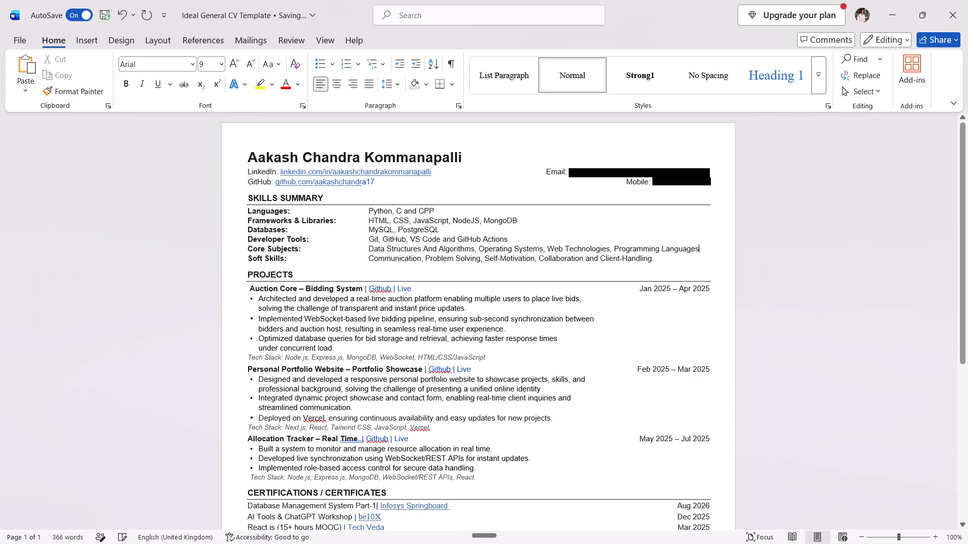
click(692, 259)
key(BackSpace)
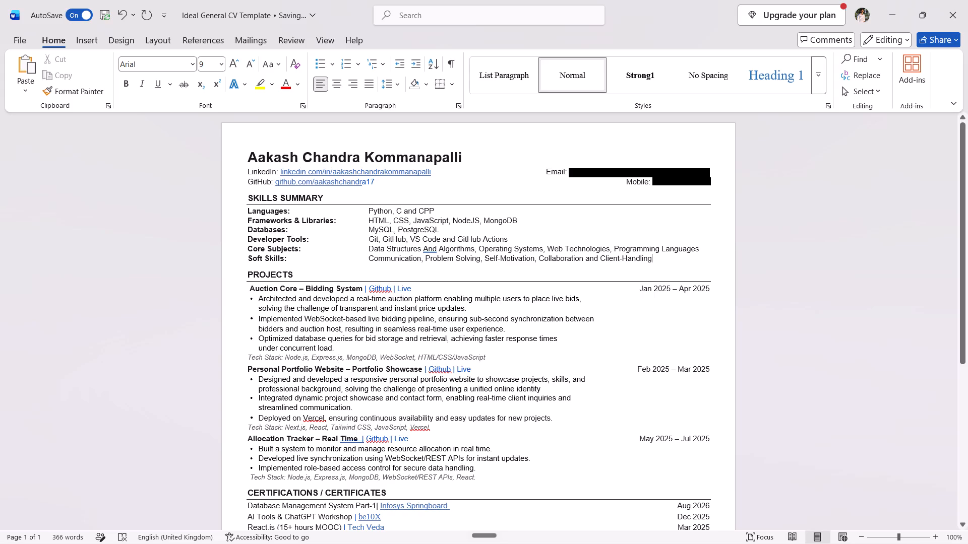
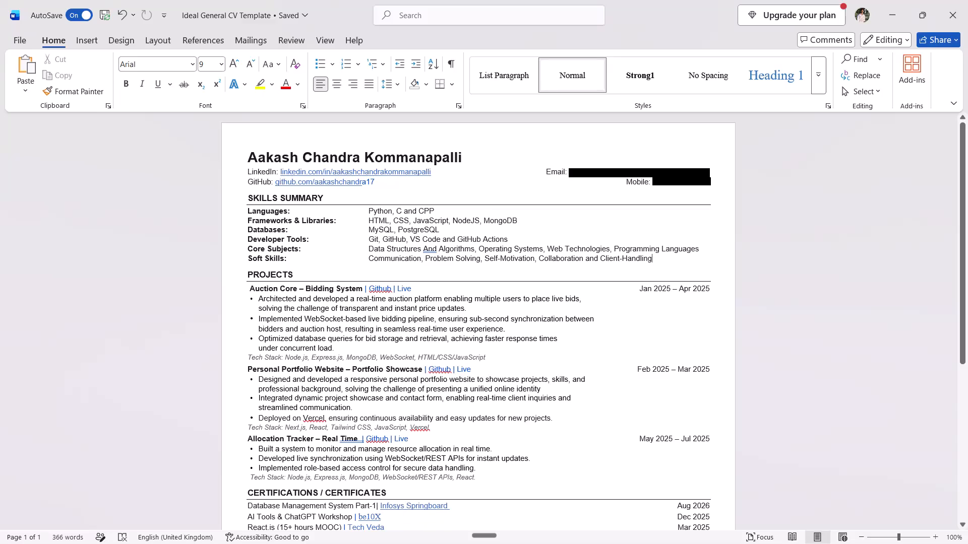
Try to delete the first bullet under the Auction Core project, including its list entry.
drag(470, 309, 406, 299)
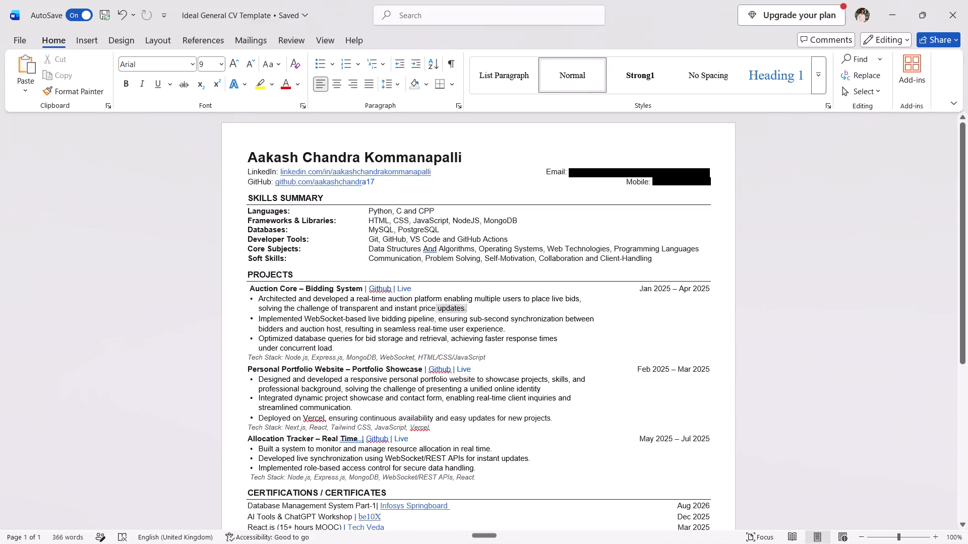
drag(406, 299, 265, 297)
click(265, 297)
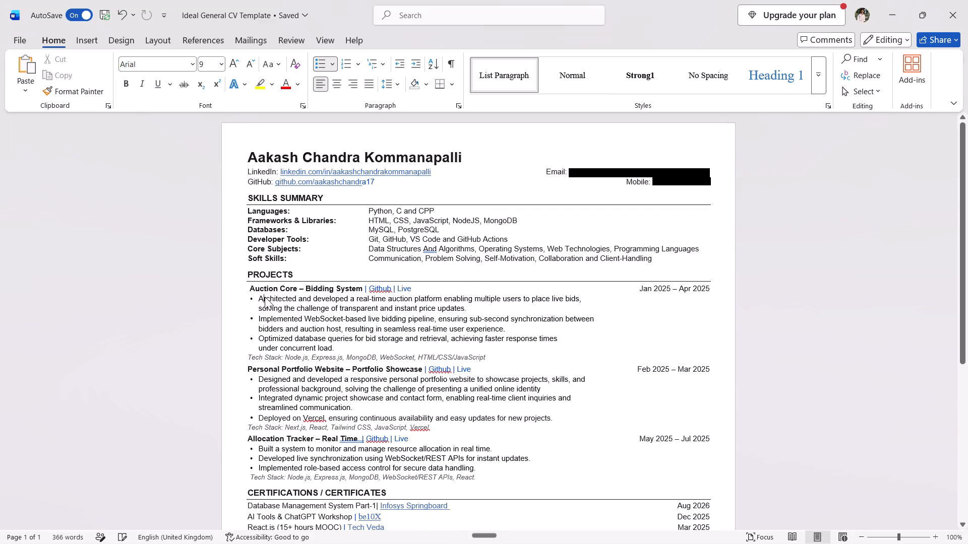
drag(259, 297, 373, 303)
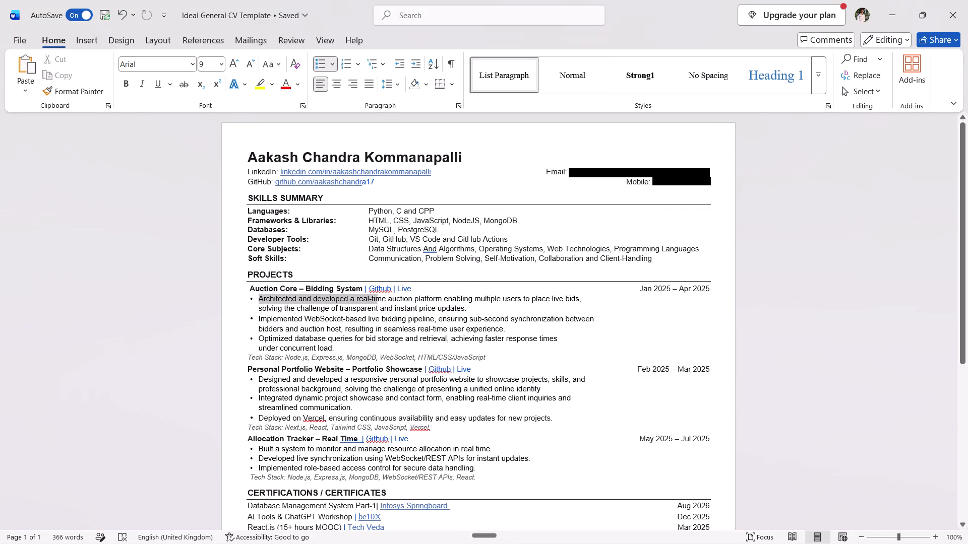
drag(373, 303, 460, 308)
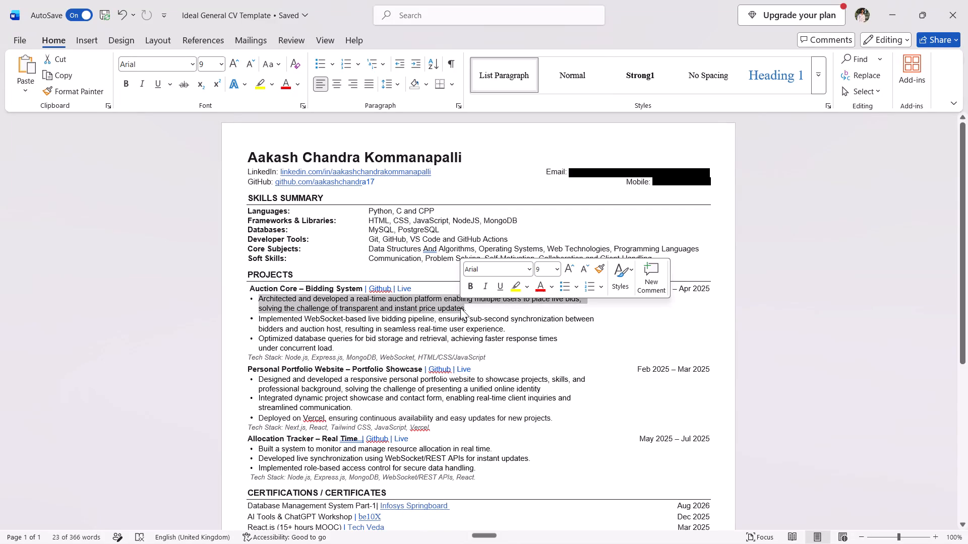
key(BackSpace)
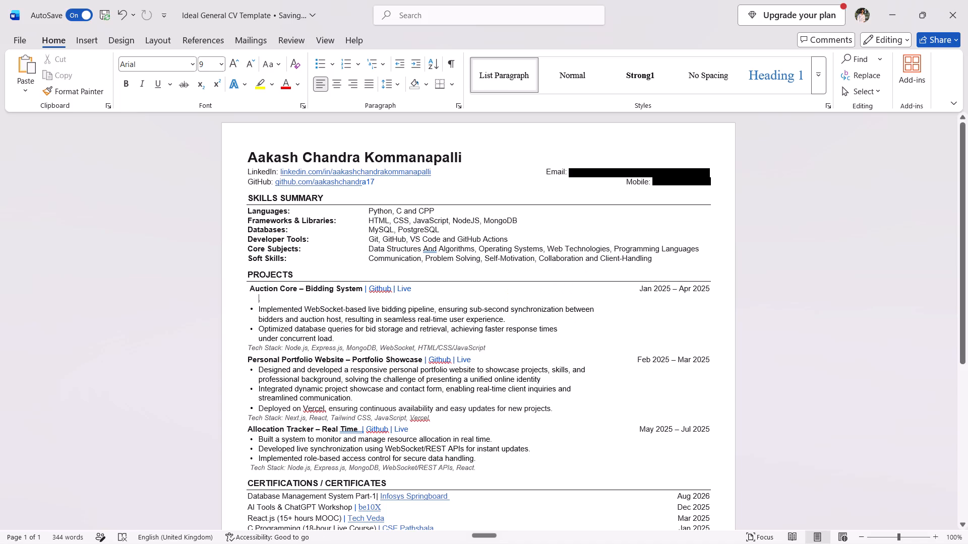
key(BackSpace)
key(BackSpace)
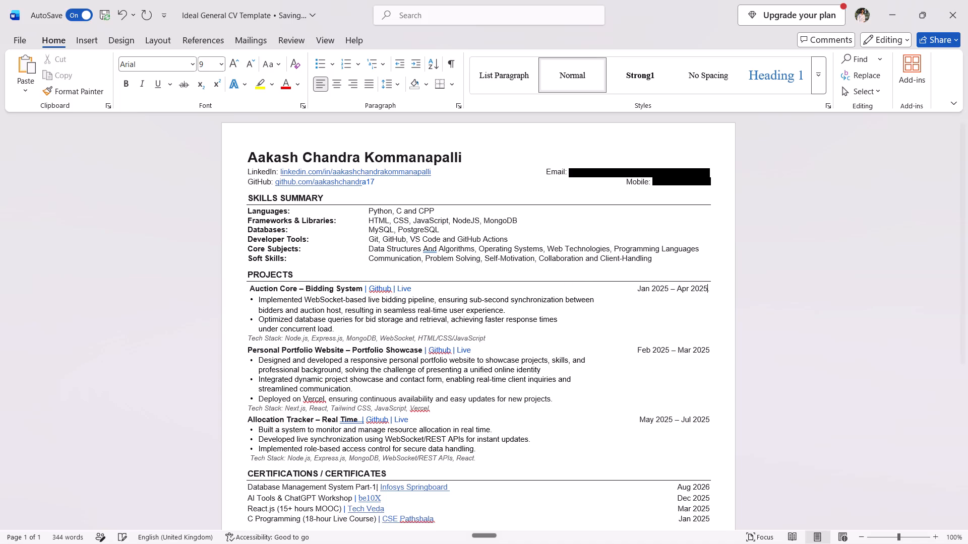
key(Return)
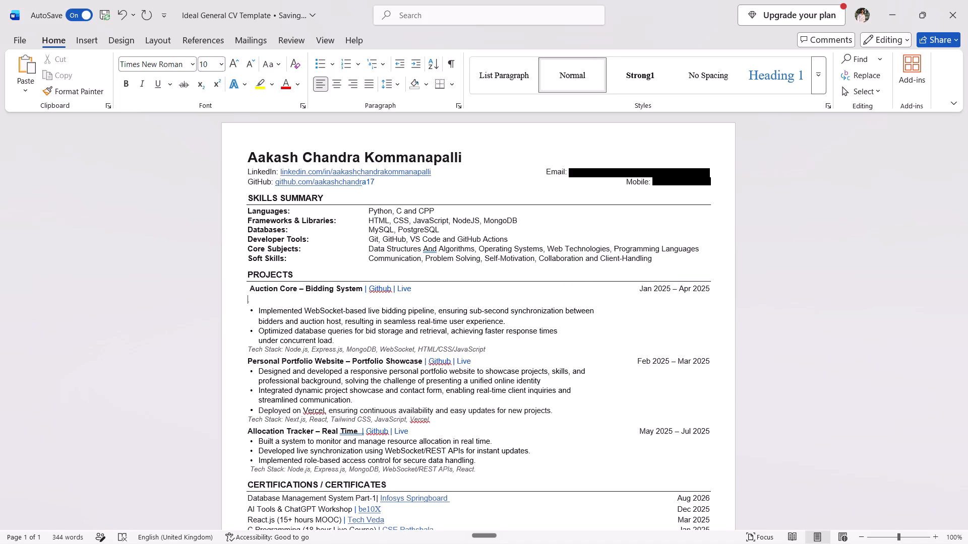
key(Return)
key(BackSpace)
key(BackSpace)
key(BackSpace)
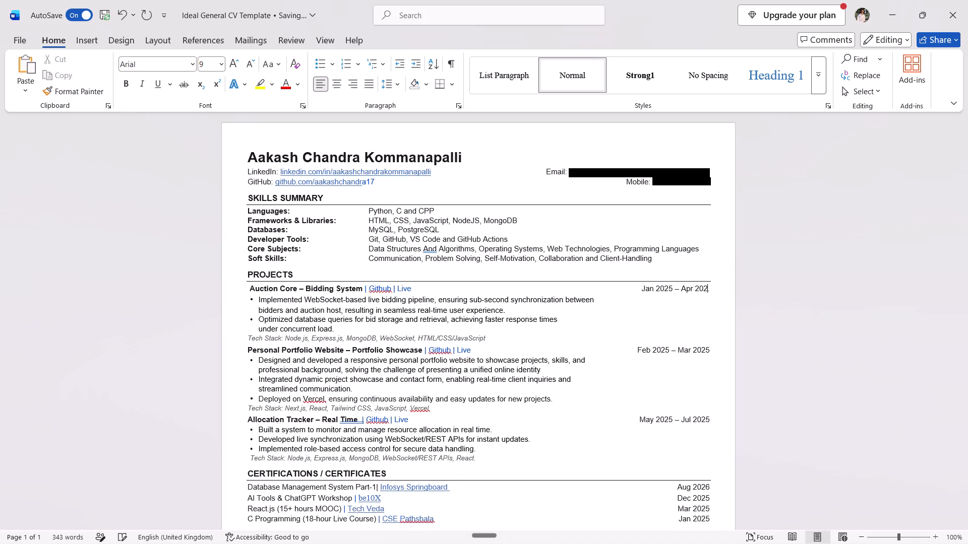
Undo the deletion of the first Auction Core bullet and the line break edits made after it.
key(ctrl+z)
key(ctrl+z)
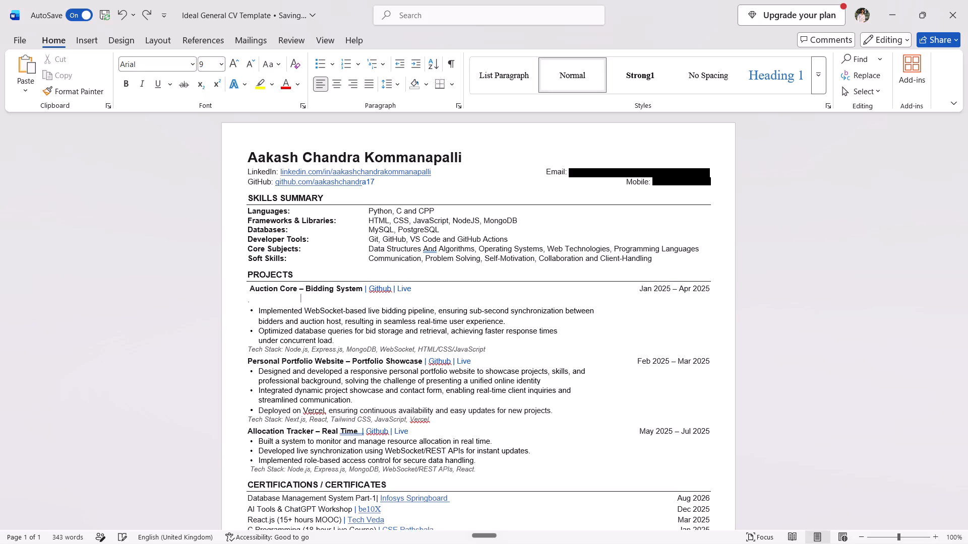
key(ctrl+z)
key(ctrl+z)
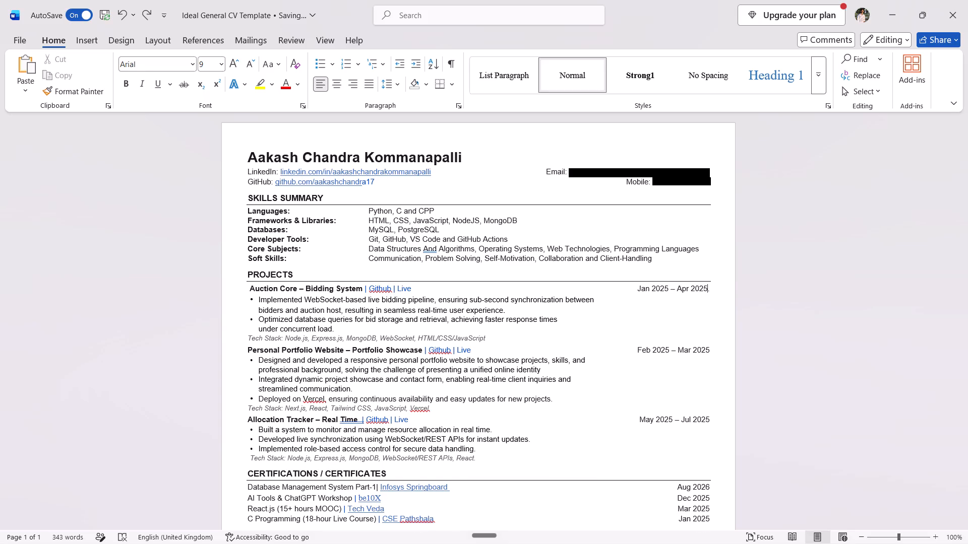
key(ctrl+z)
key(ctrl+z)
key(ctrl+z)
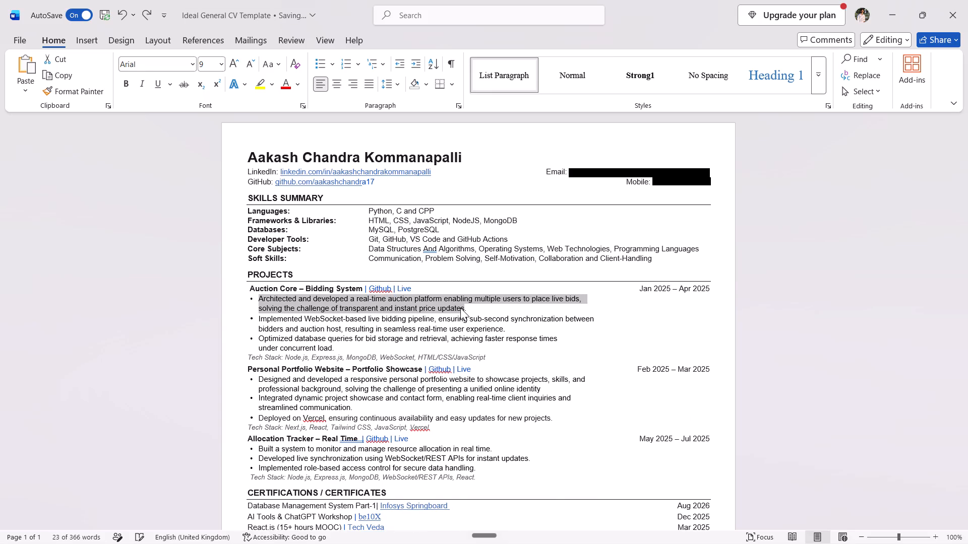
Clear all the text of the first Auction Core bullet, keeping the empty bullet point in place.
click(460, 308)
click(467, 309)
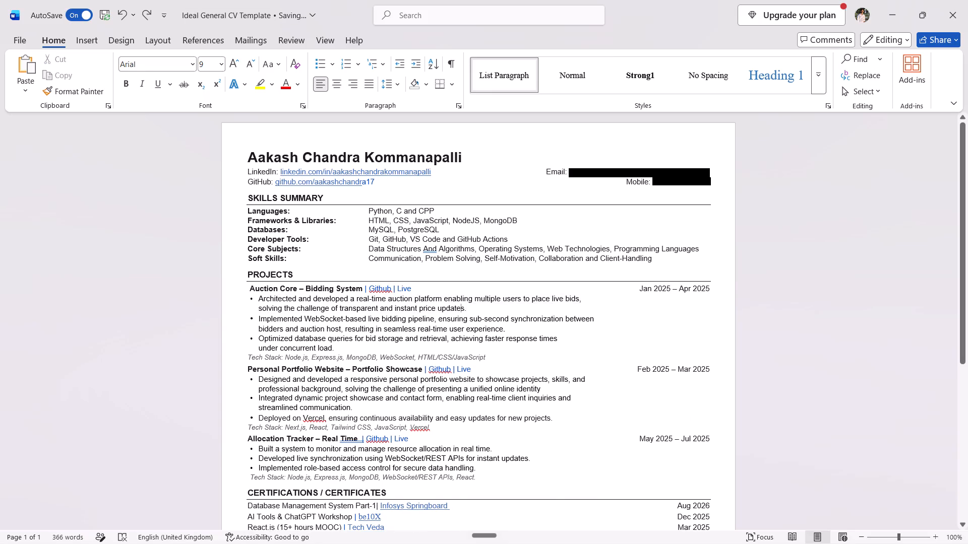
key(BackSpace)
key(BackSpace)
key(BackSpace)
key(BackSpace)
key(BackSpace)
key(BackSpace)
key(BackSpace)
key(BackSpace)
key(BackSpace)
key(BackSpace)
key(BackSpace)
key(BackSpace)
key(BackSpace)
key(BackSpace)
key(BackSpace)
key(BackSpace)
key(BackSpace)
key(BackSpace)
key(BackSpace)
key(BackSpace)
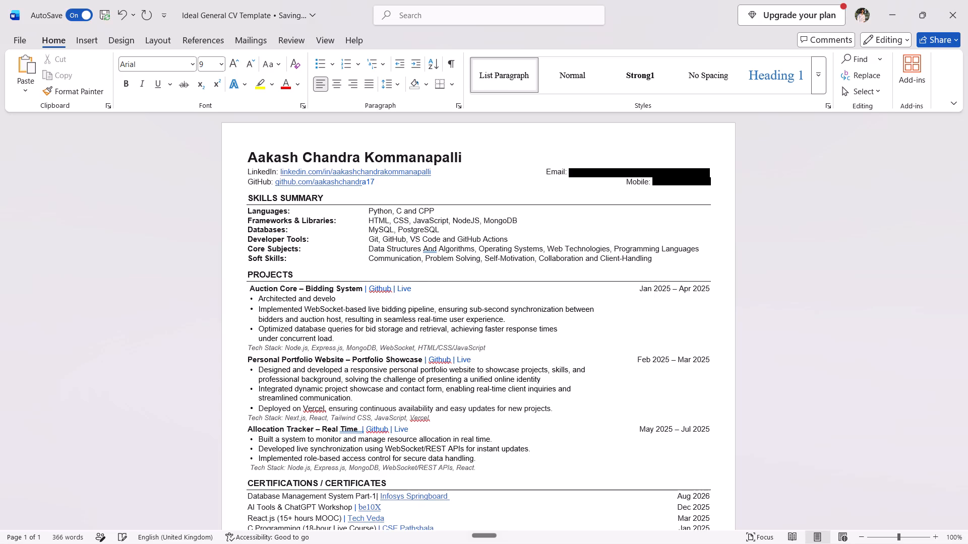
key(BackSpace)
key(BackSpace)
key(BackSpace)
key(BackSpace)
key(BackSpace)
key(BackSpace)
key(BackSpace)
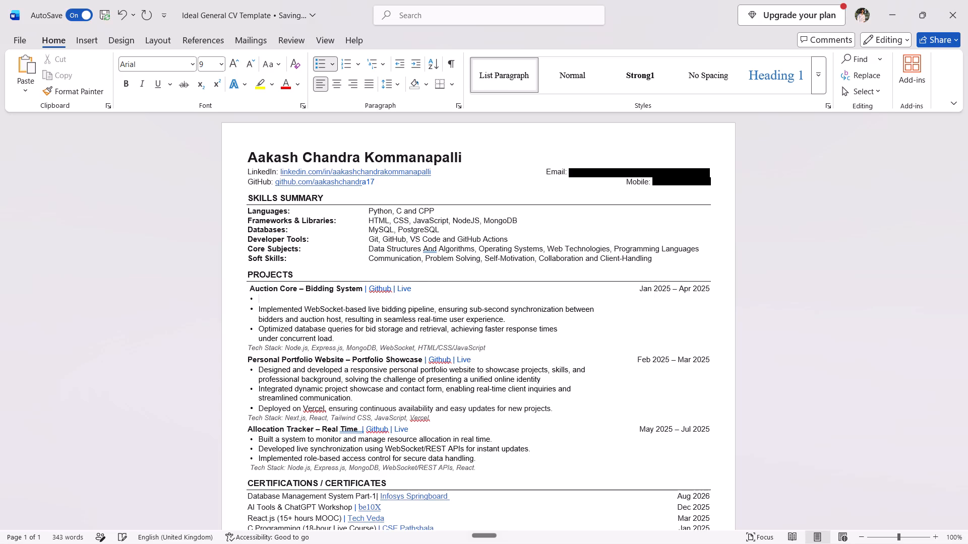
Write the first Auction Core bullet as "Developed a real-time auction platform that allow multiple users to place bids and view active updates.".
text(De)
text(veloped a r)
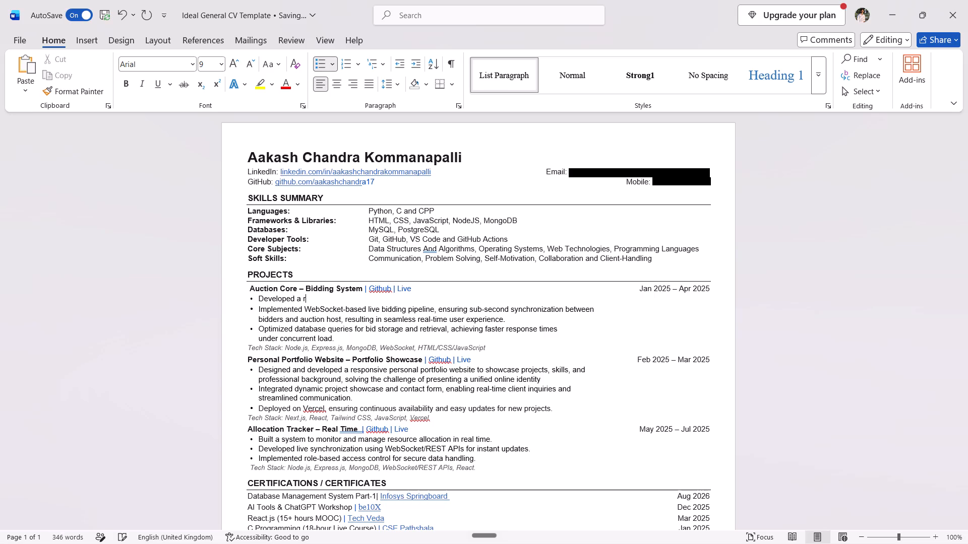
key(BackSpace)
text(Real)
text(-Time)
key(BackSpace)
key(BackSpace)
key(BackSpace)
key(BackSpace)
key(BackSpace)
key(BackSpace)
key(BackSpace)
key(BackSpace)
key(BackSpace)
text(real)
key(minus)
text(time)
key(space)
text(auction platform)
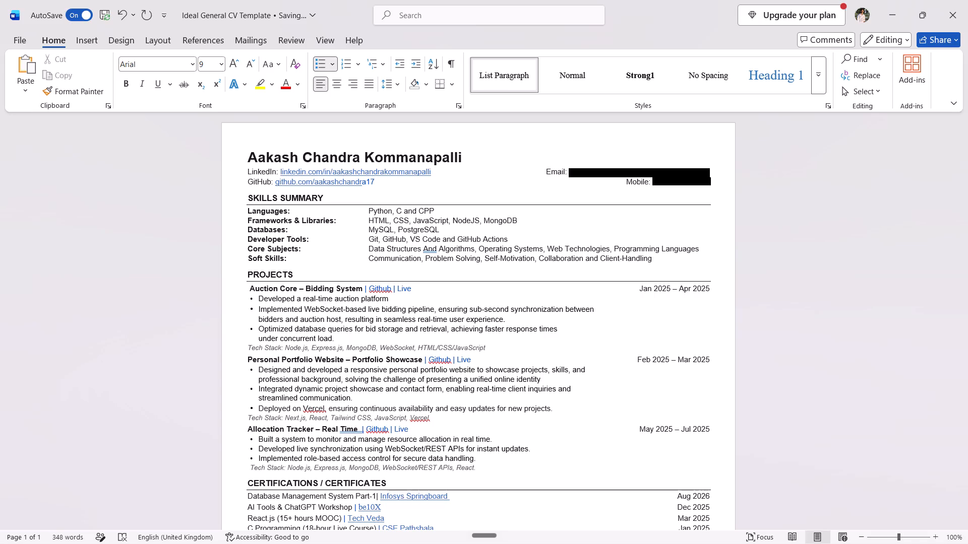
key(space)
text(that allow multiple users)
key(space)
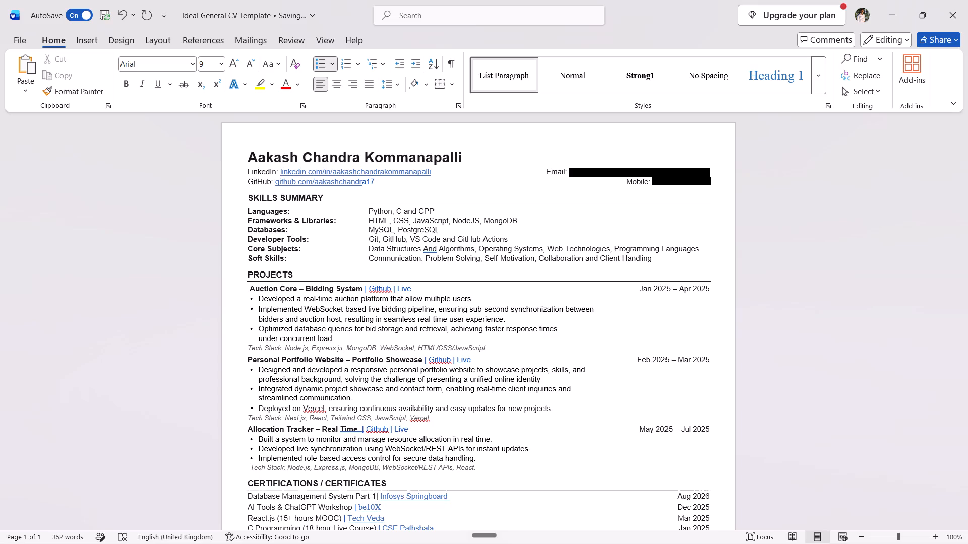
text(to la)
key(BackSpace)
key(BackSpace)
text(pla)
text(ce bids and)
key(space)
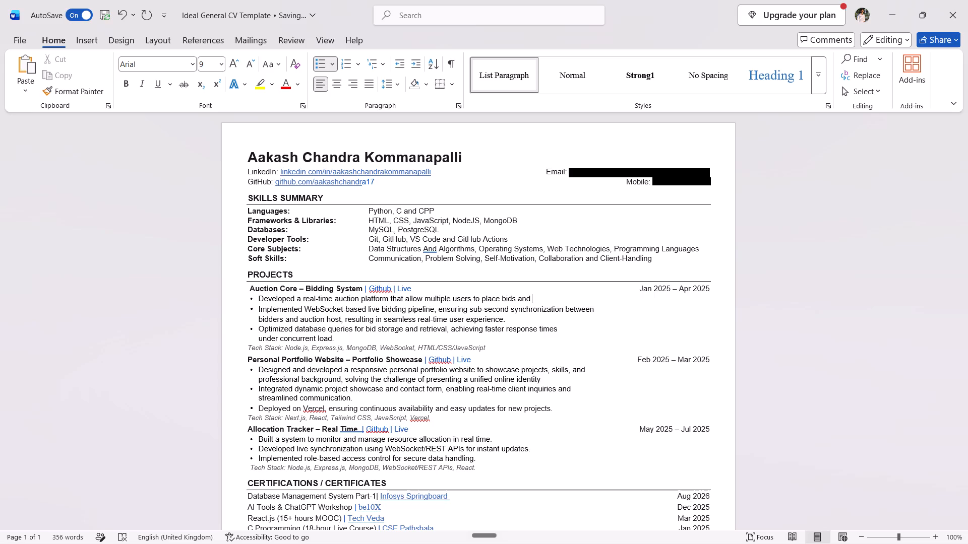
text(view auv)
key(BackSpace)
text(ctive updates)
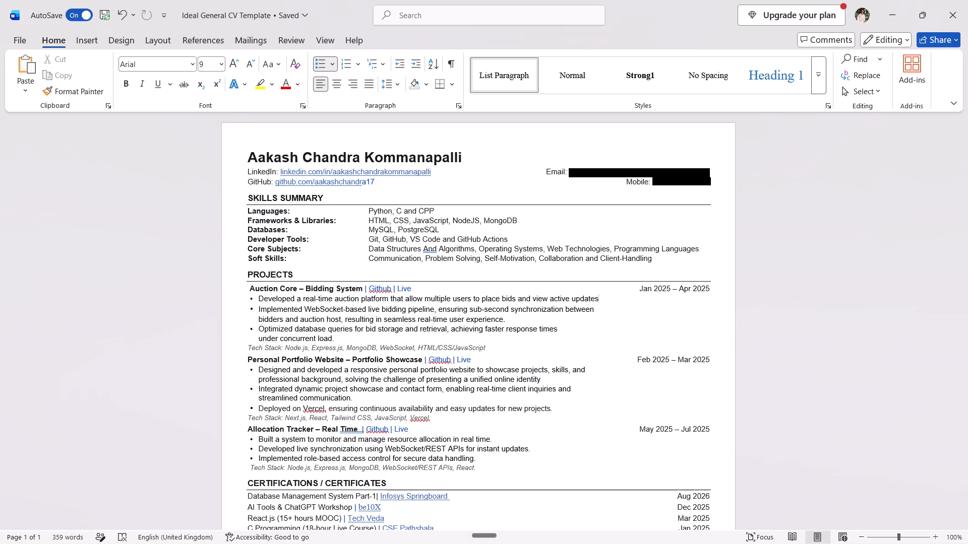
key(period)
Cut the second Auction Core bullet back to its opening words "Implemented WebSocket".
key(Down)
key(Down)
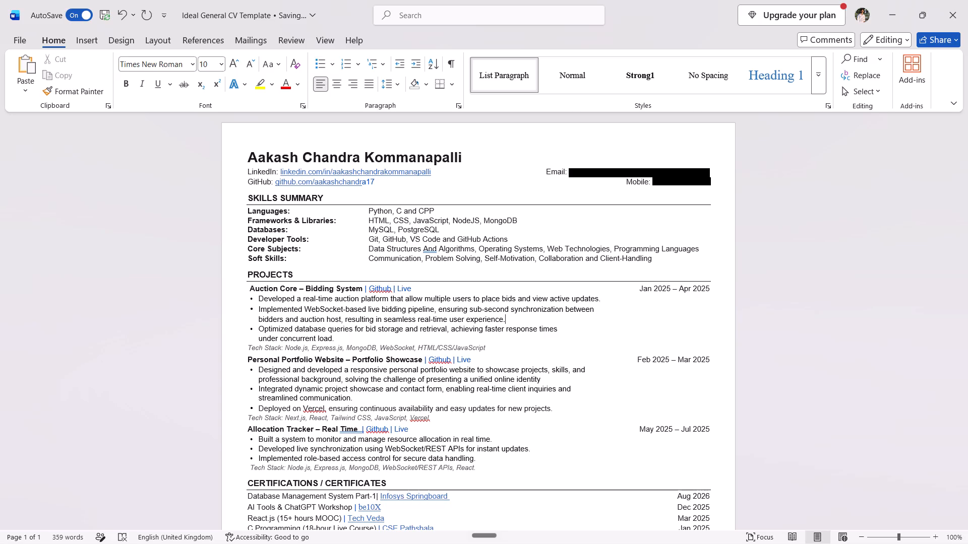
key(BackSpace)
key(BackSpace)
key(BackSpace)
key(BackSpace)
key(BackSpace)
key(BackSpace)
key(BackSpace)
key(BackSpace)
key(BackSpace)
key(BackSpace)
key(BackSpace)
key(BackSpace)
key(BackSpace)
key(BackSpace)
key(BackSpace)
key(BackSpace)
key(BackSpace)
key(BackSpace)
key(BackSpace)
key(BackSpace)
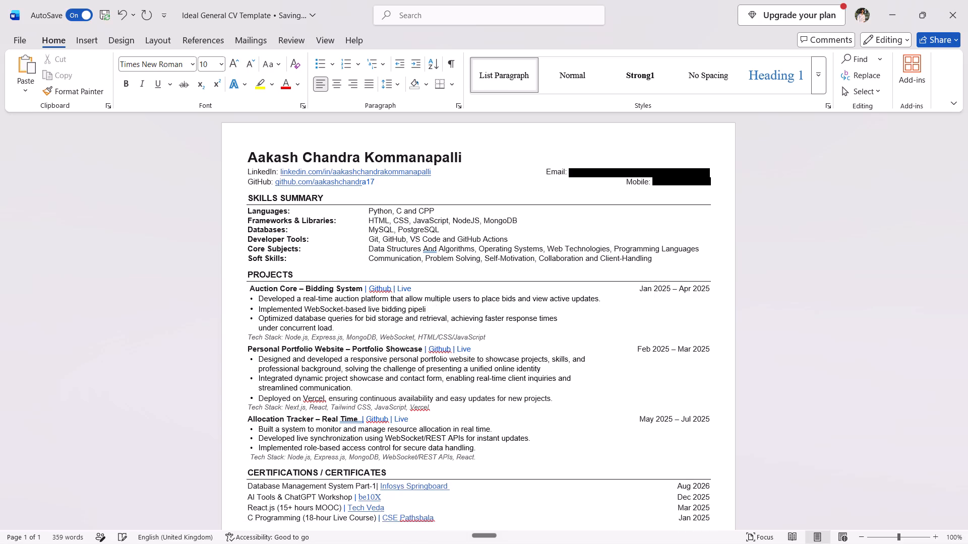
key(BackSpace)
key(BackSpace)
key(BackSpace)
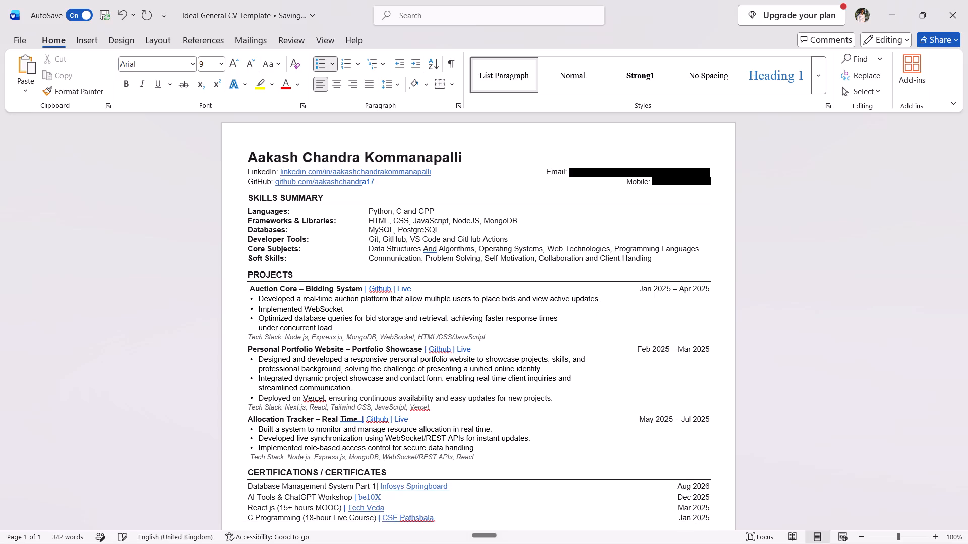
Continue the second Auction Core bullet with "-based communication using Socket.IO to synchronize bid updates between bidders and the auction host.".
key(space)
key(BackSpace)
text(-based)
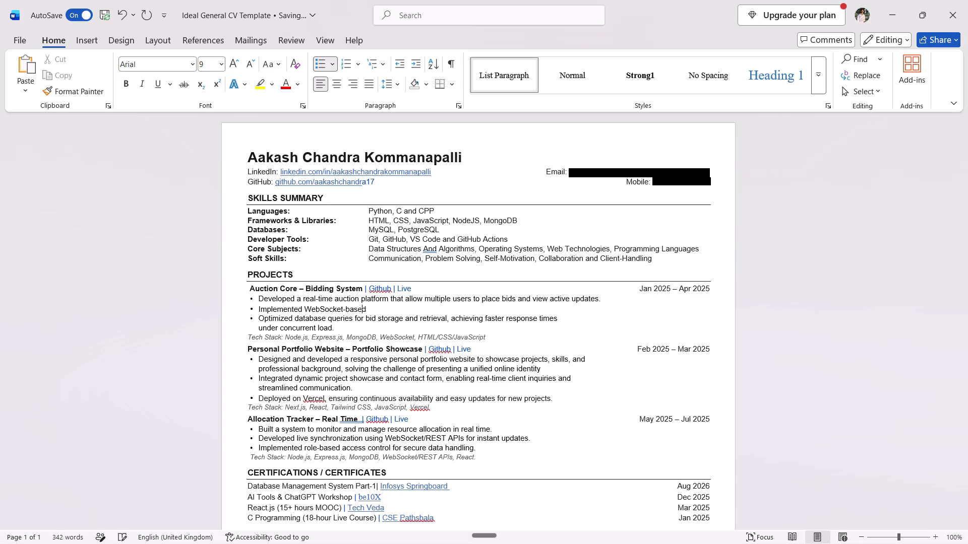
key(space)
text(communication)
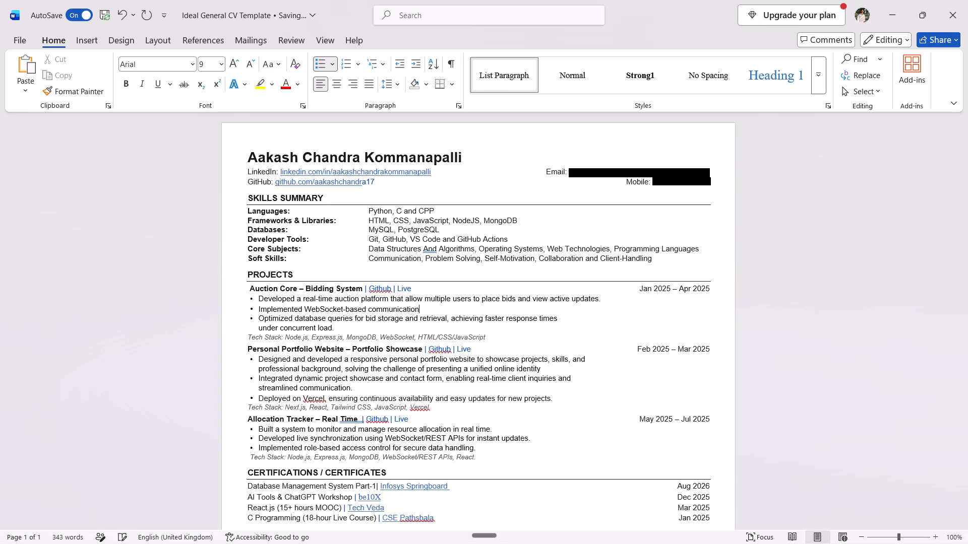
key(space)
text(using Socket)
key(period)
text(IO)
key(space)
text(to synchroinize)
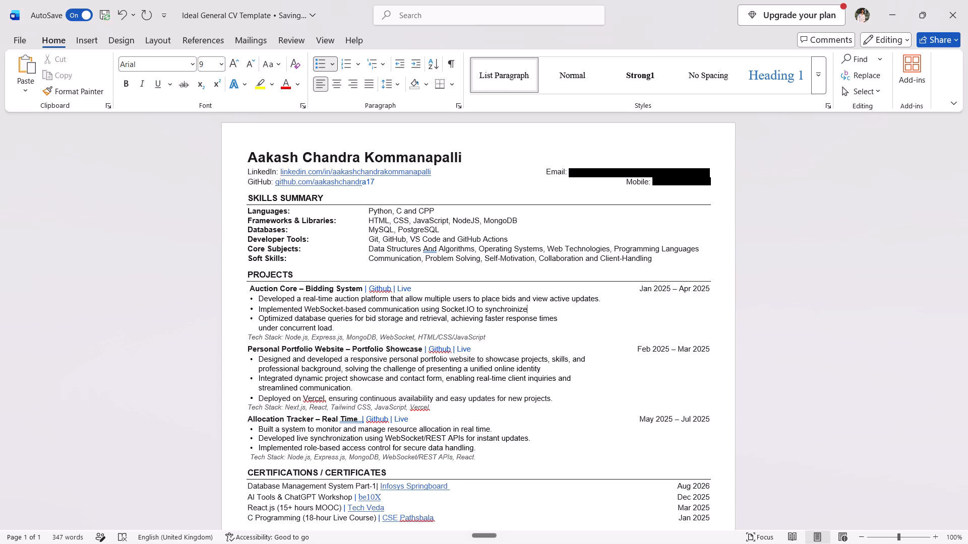
key(BackSpace)
key(BackSpace)
key(BackSpace)
key(BackSpace)
key(BackSpace)
text(nize)
key(space)
text(bid updates between)
key(space)
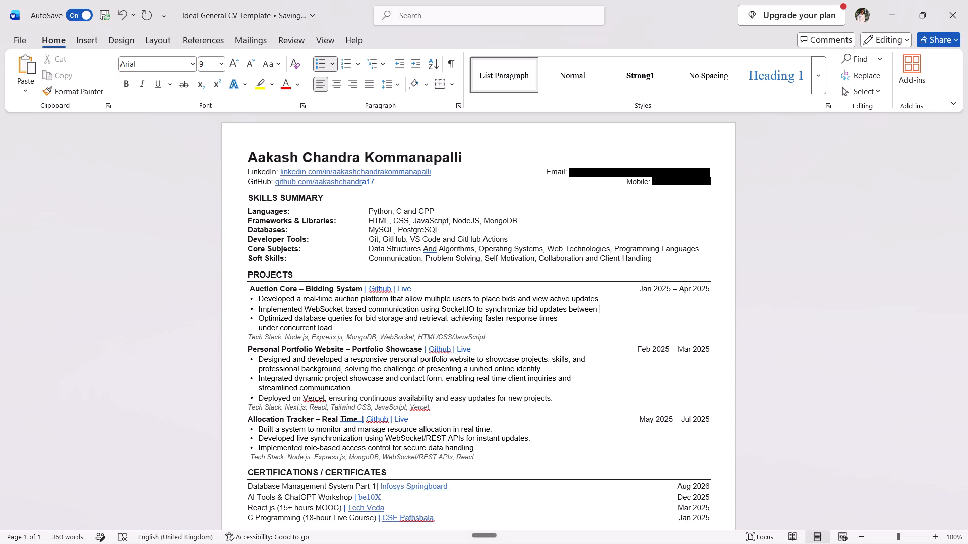
text(bidders and the)
key(space)
text(auction host)
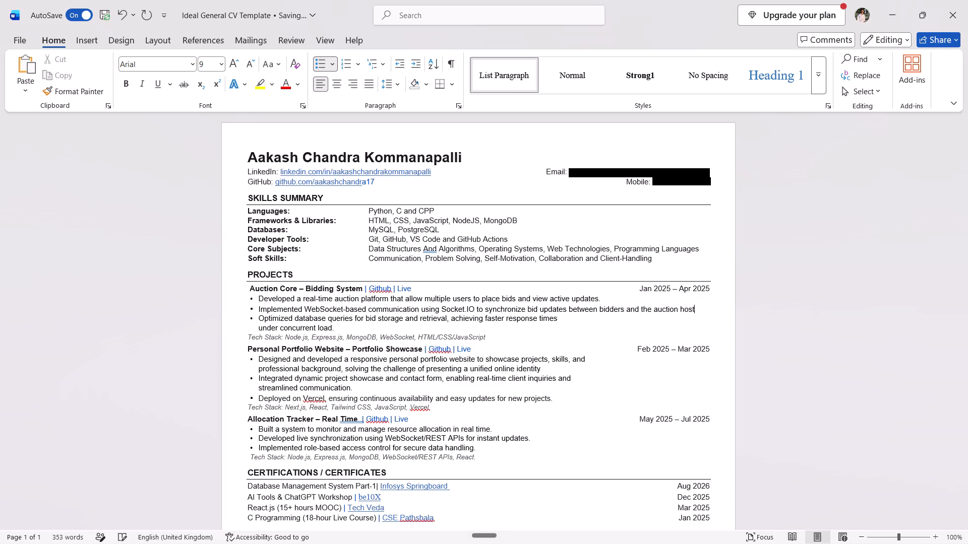
key(period)
Move the ending "Bidders and the auction host." onto its own unbulleted line beneath the second Auction Core bullet.
key(BackSpace)
key(BackSpace)
key(BackSpace)
key(BackSpace)
key(BackSpace)
key(BackSpace)
key(BackSpace)
key(BackSpace)
key(BackSpace)
key(BackSpace)
key(BackSpace)
key(BackSpace)
key(BackSpace)
key(BackSpace)
key(BackSpace)
key(BackSpace)
key(BackSpace)
key(BackSpace)
key(BackSpace)
key(BackSpace)
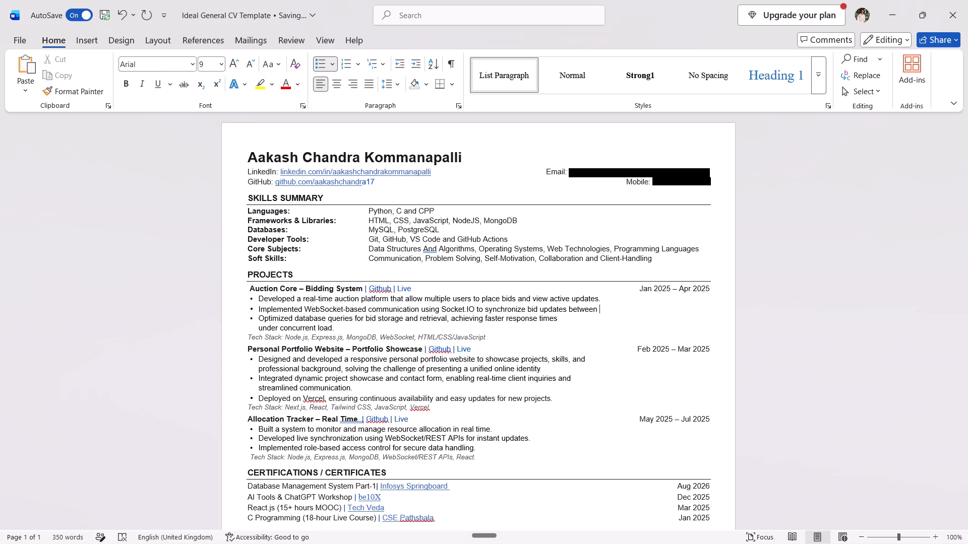
text(bidders)
key(BackSpace)
key(BackSpace)
key(BackSpace)
key(BackSpace)
key(BackSpace)
key(BackSpace)
key(BackSpace)
key(Return)
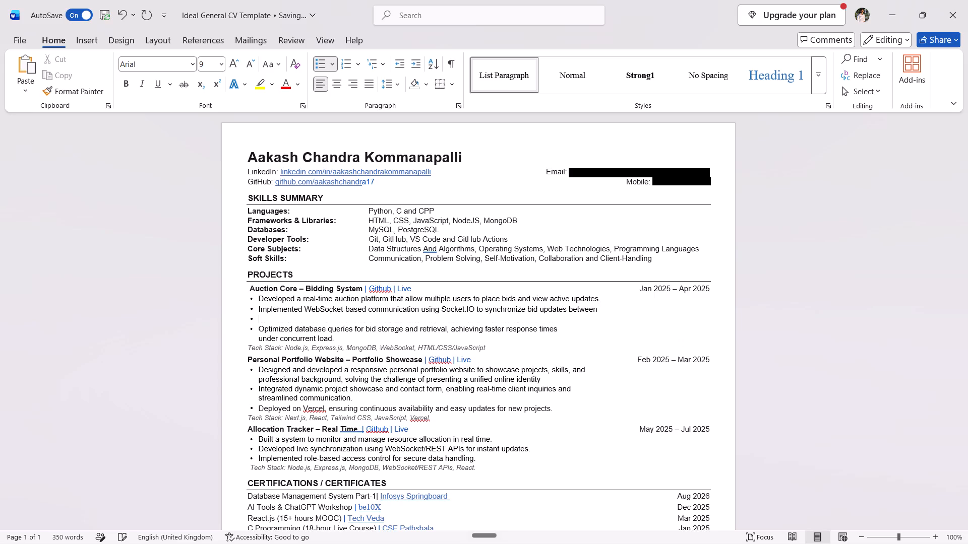
key(BackSpace)
text(bidders and the auction host)
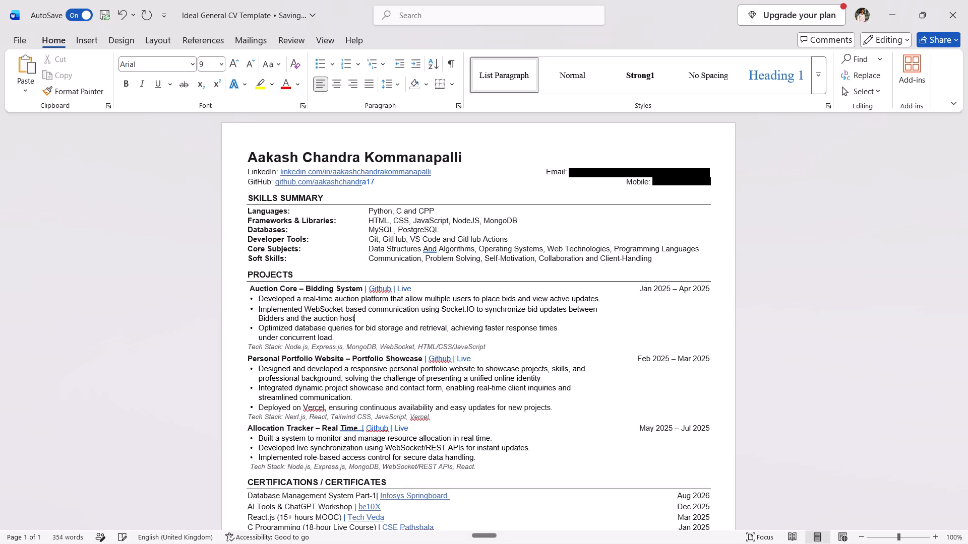
key(apostrophe)
key(BackSpace)
key(period)
Clear all the text of the third Auction Core bullet about database queries, keeping the empty bullet point.
key(Down)
key(Down)
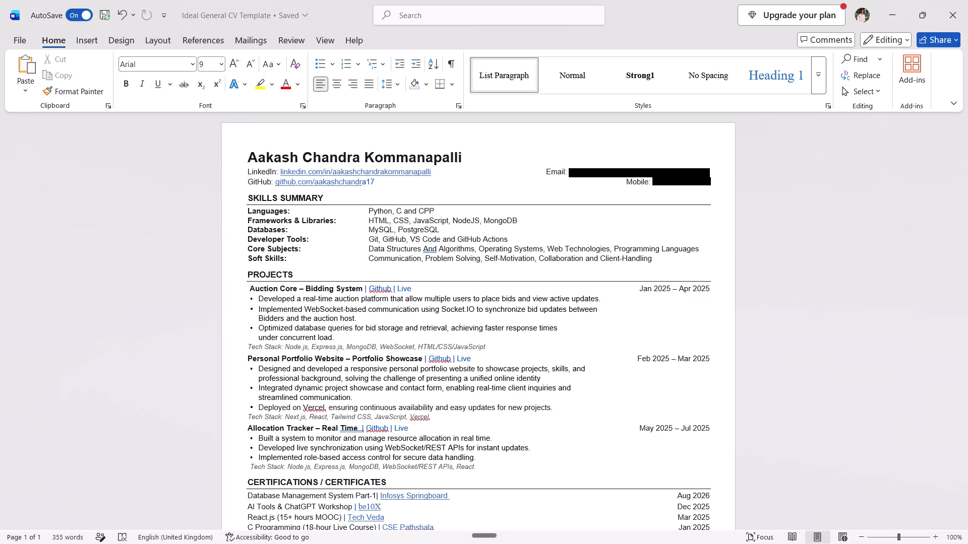
key(BackSpace)
key(BackSpace)
key(BackSpace)
key(BackSpace)
key(BackSpace)
key(BackSpace)
key(BackSpace)
key(BackSpace)
key(BackSpace)
key(BackSpace)
key(BackSpace)
key(BackSpace)
key(BackSpace)
key(BackSpace)
key(BackSpace)
key(BackSpace)
key(BackSpace)
key(BackSpace)
key(BackSpace)
key(BackSpace)
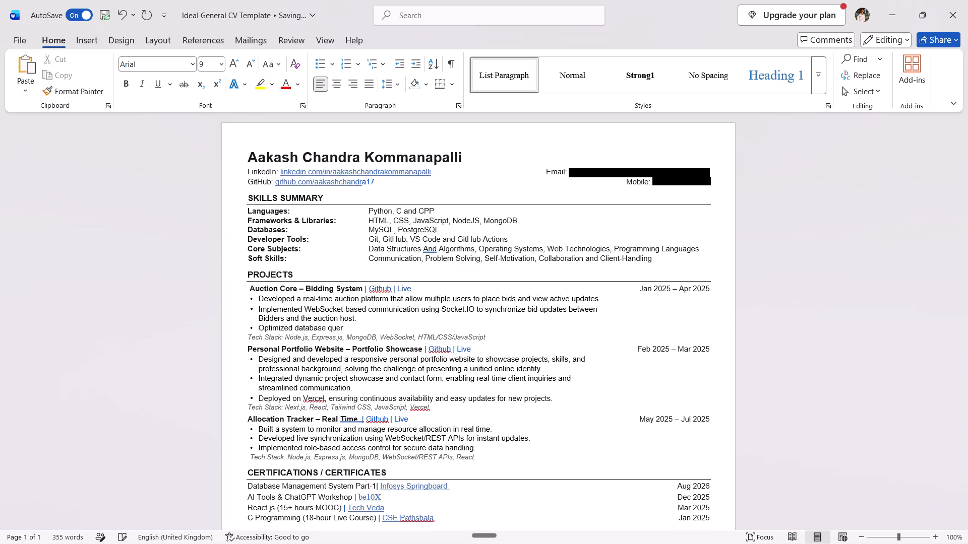
key(BackSpace)
key(BackSpace)
key(BackSpace)
key(BackSpace)
key(BackSpace)
key(BackSpace)
key(BackSpace)
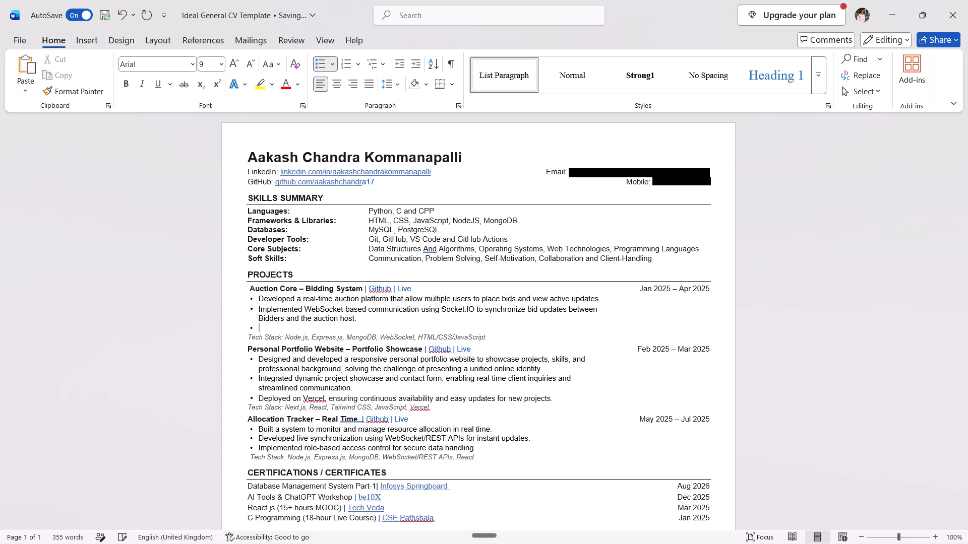
Begin the empty third Auction Core bullet with "Designed MongoDB queries for storing and retrieving bid records,".
text(Designed Mongi)
key(BackSpace)
text(oD)
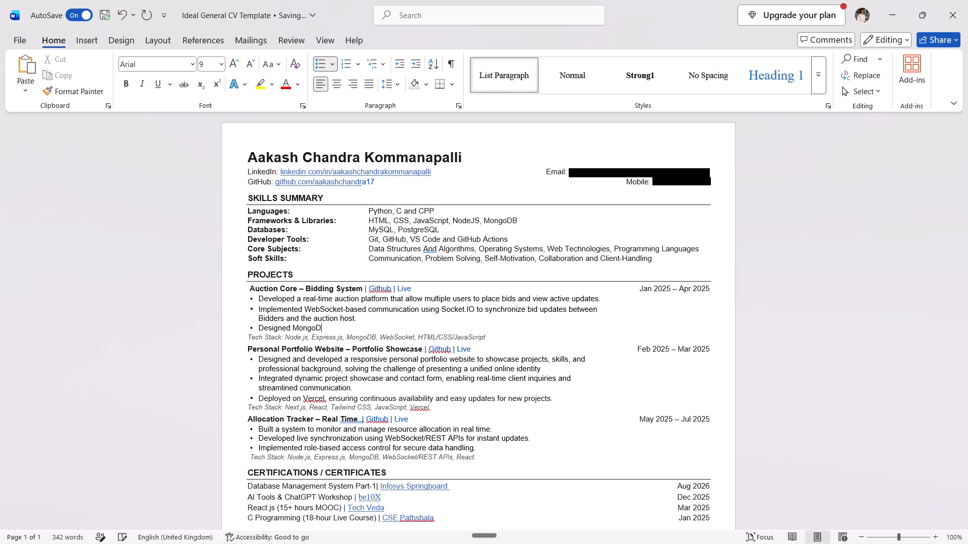
text(B queries)
key(space)
text(for storing and)
key(space)
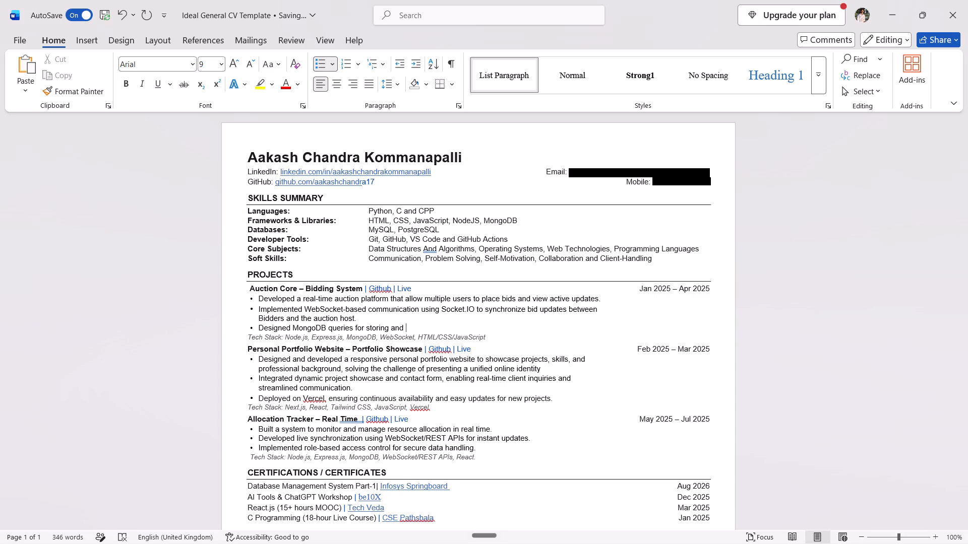
text(retrie)
key(v)
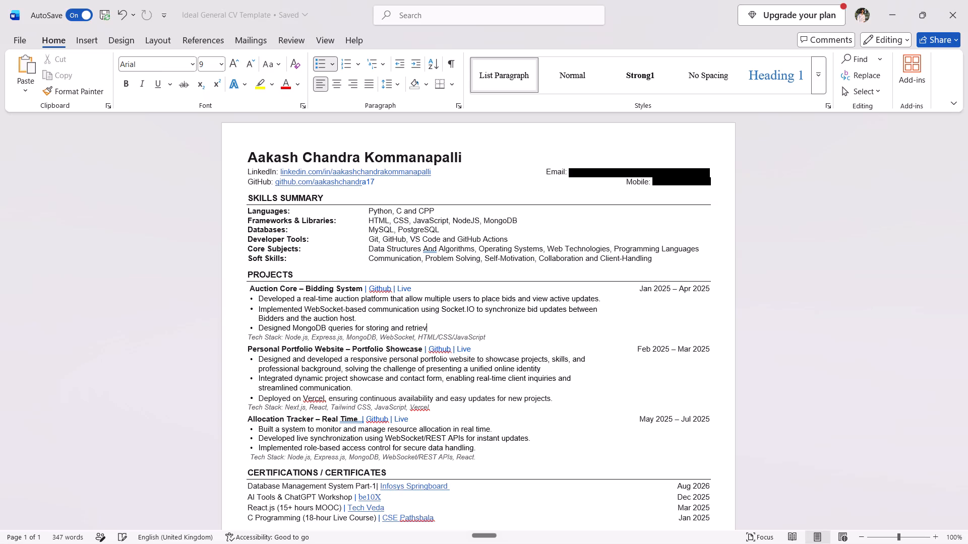
key(BackSpace)
key(BackSpace)
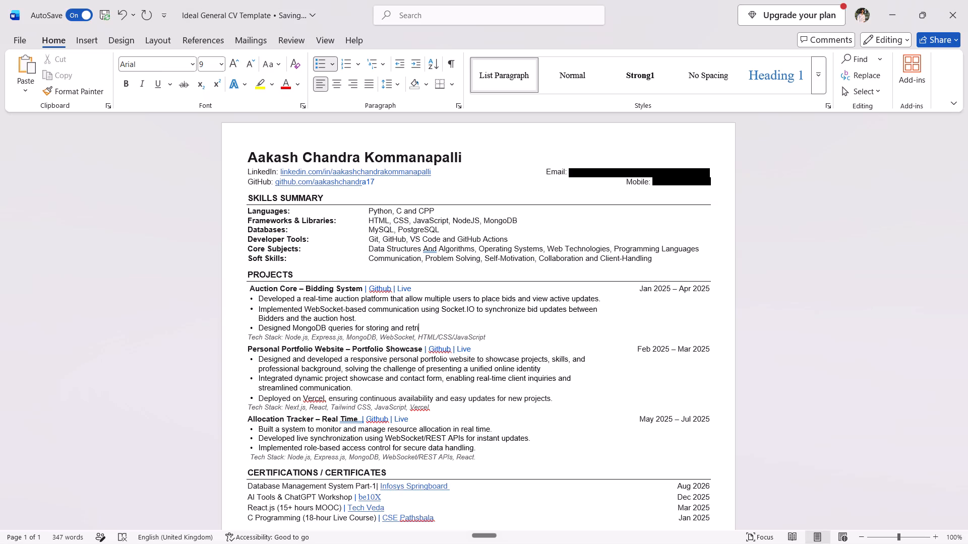
text(eving)
key(space)
text(bid records)
key(space)
key(BackSpace)
key(space)
key(BackSpace)
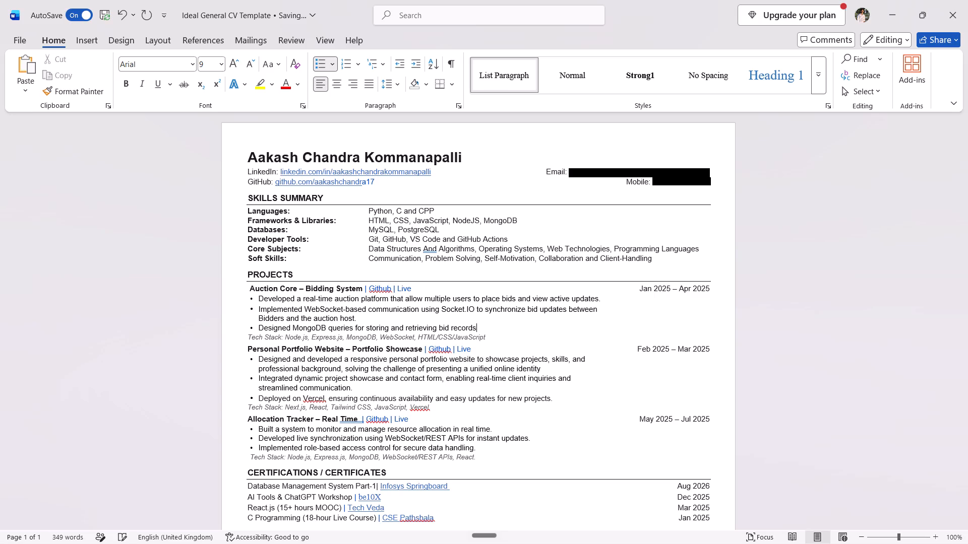
text(,)
key(space)
Continue the third Auction Core bullet with "supporting efficient access to auction data".
text(supporting efficient)
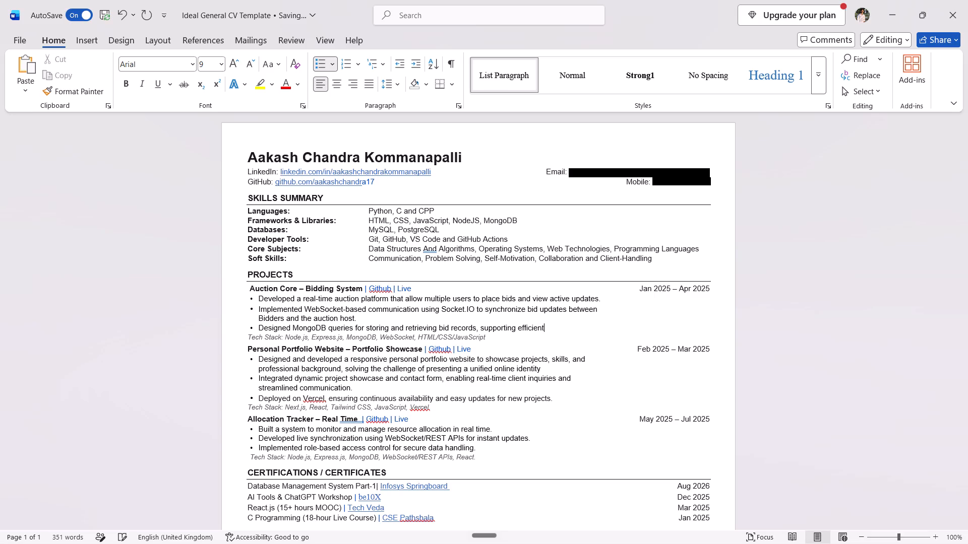
key(space)
text(cross)
key(s)
key(BackSpace)
text(es)
key(space)
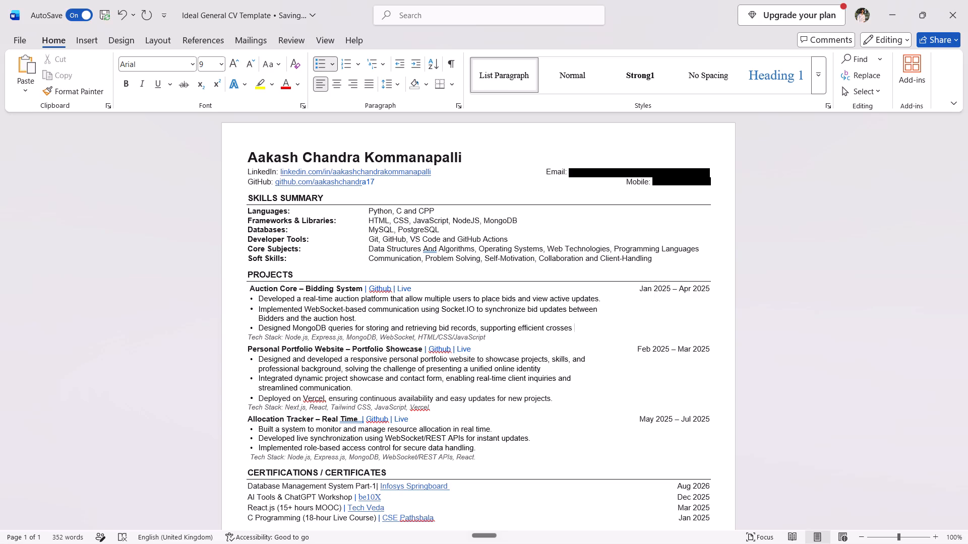
key(BackSpace)
key(BackSpace)
key(BackSpace)
key(BackSpace)
key(BackSpace)
key(BackSpace)
key(BackSpace)
key(BackSpace)
text(acce)
text(ss to auction data)
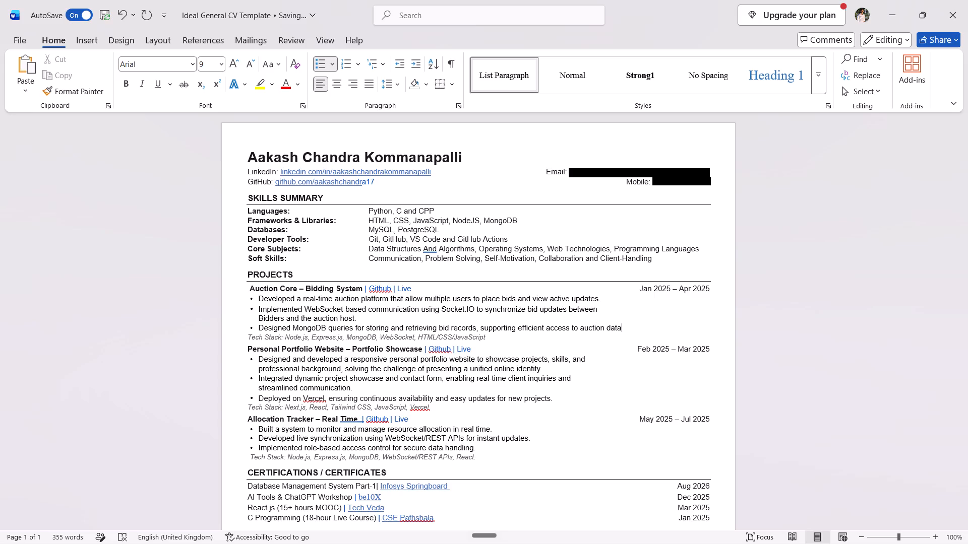
Move the last word of the third Auction Core bullet onto its own unbulleted line as lowercase "data." with a full stop.
key(BackSpace)
key(BackSpace)
key(BackSpace)
key(BackSpace)
key(Return)
key(BackSpace)
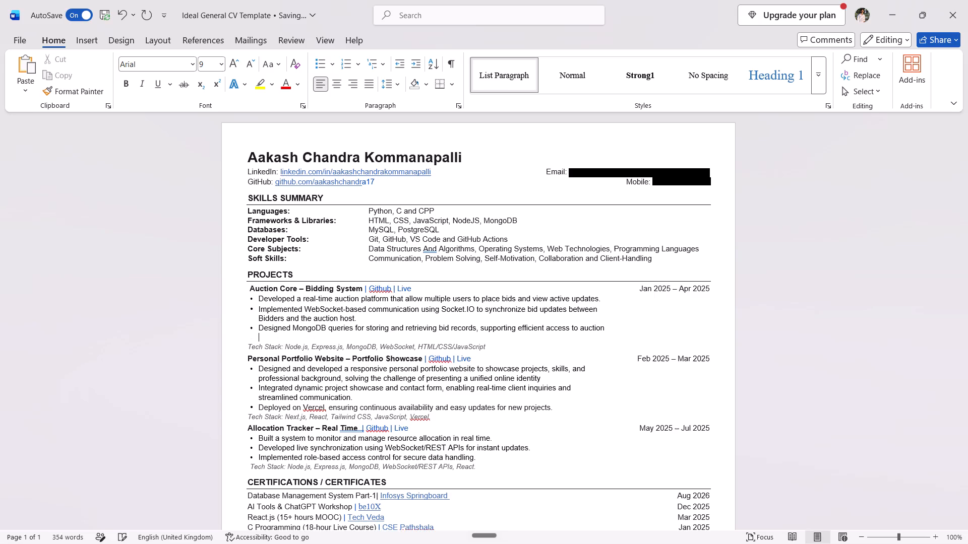
text(data)
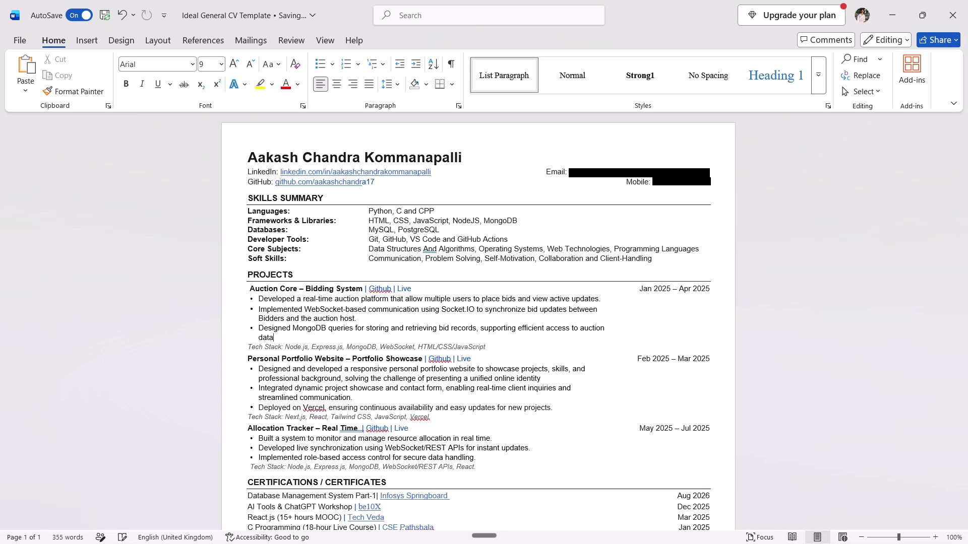
key(period)
key(BackSpace)
key(BackSpace)
key(BackSpace)
key(BackSpace)
key(BackSpace)
text(da)
text(ta)
key(period)
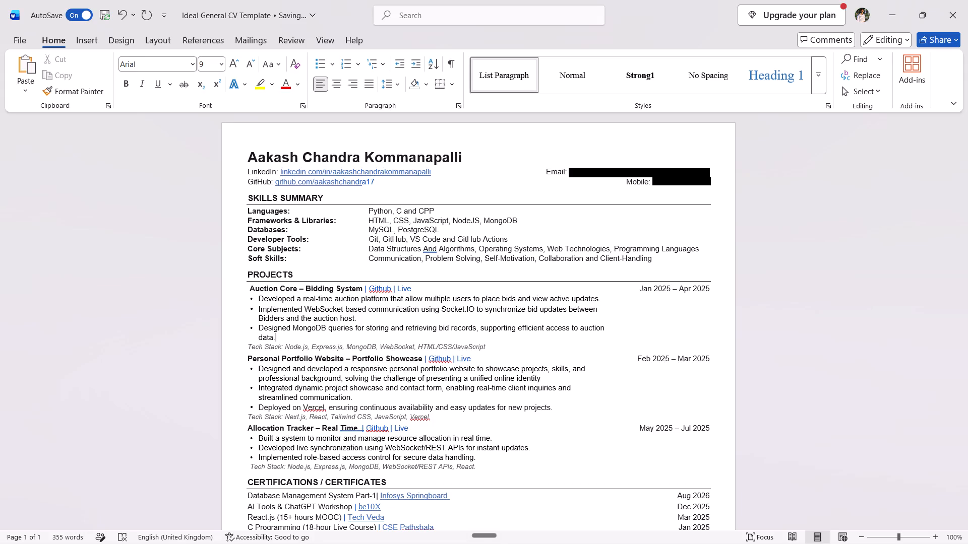
Cut the Auction Core tech stack line back to "Tech Stack: Node.js,".
click(487, 349)
key(BackSpace)
key(BackSpace)
key(BackSpace)
key(BackSpace)
key(BackSpace)
key(BackSpace)
key(BackSpace)
key(BackSpace)
key(BackSpace)
key(BackSpace)
key(BackSpace)
key(BackSpace)
key(BackSpace)
key(BackSpace)
key(BackSpace)
key(BackSpace)
key(BackSpace)
key(BackSpace)
key(BackSpace)
key(BackSpace)
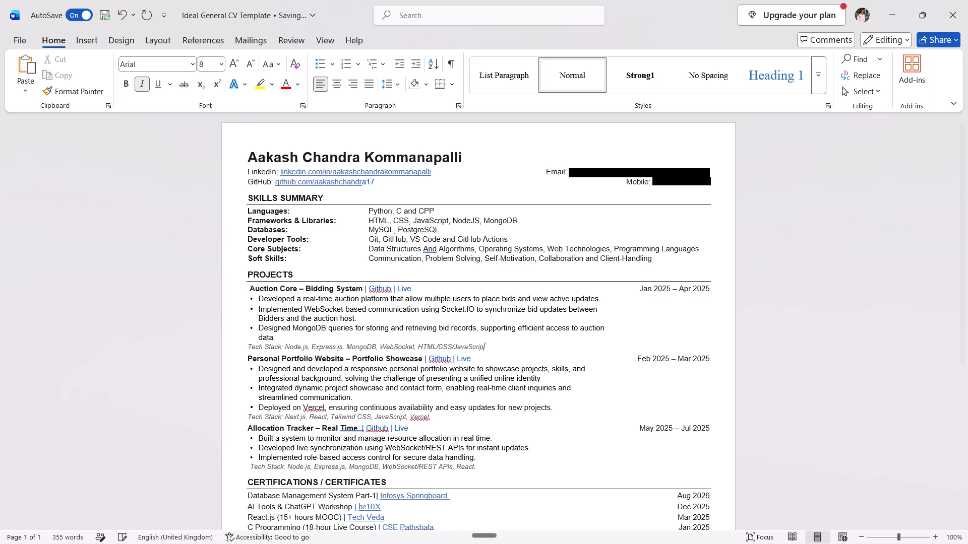
key(BackSpace)
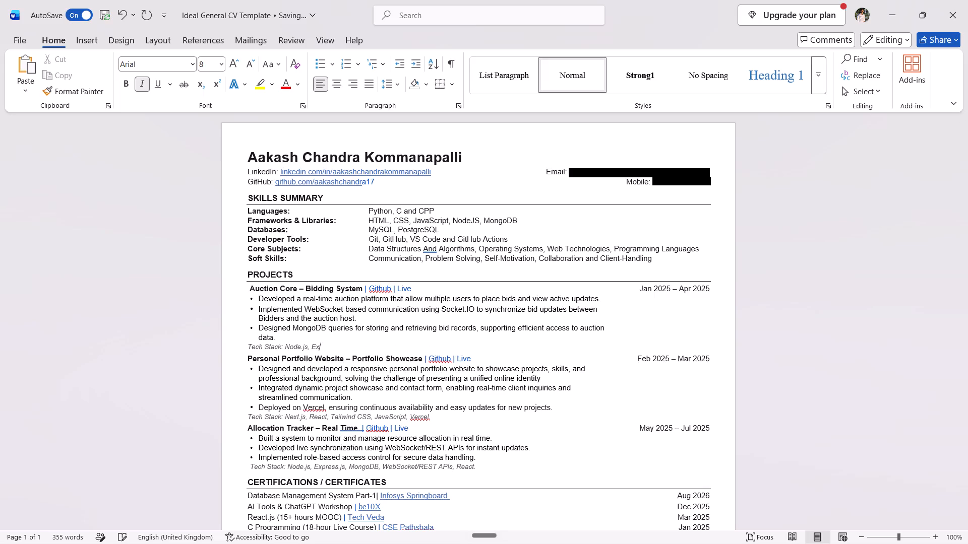
key(BackSpace)
key(BackSpace)
key(BackSpace)
Continue the Auction Core tech stack line with "Express.js, MongoDB, Socket.IO, React.js".
key(m)
key(BackSpace)
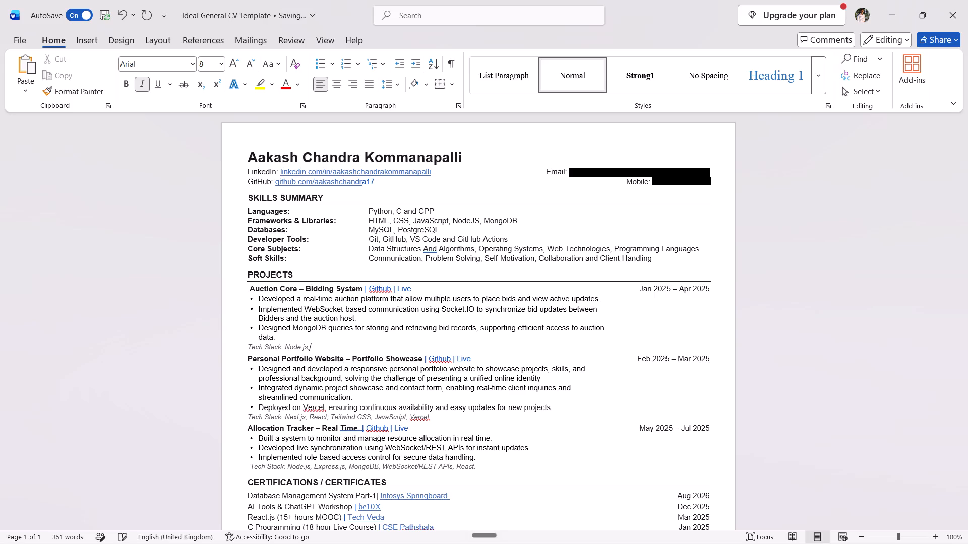
key(space)
text(Express.js)
text(,)
key(space)
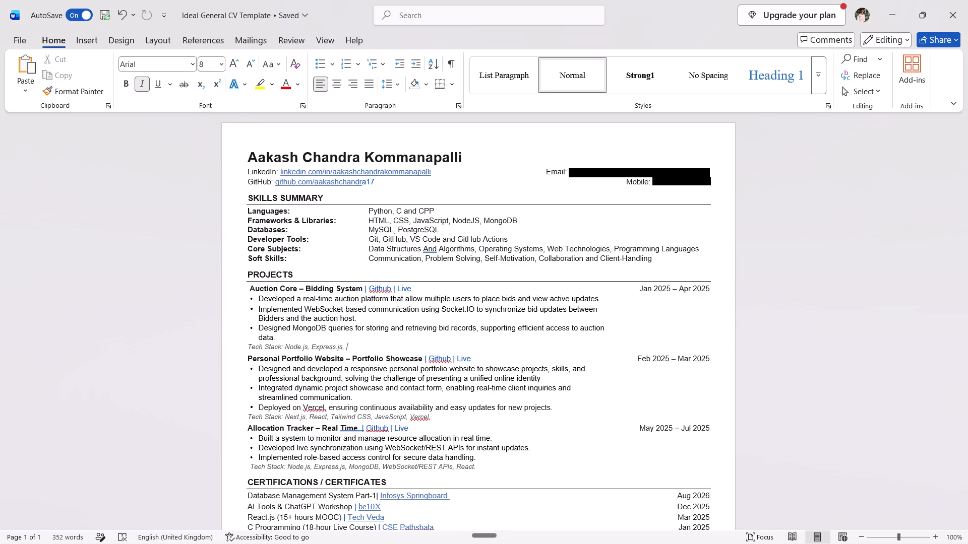
text(MongoDB)
text(,)
key(space)
text(Socket.IO)
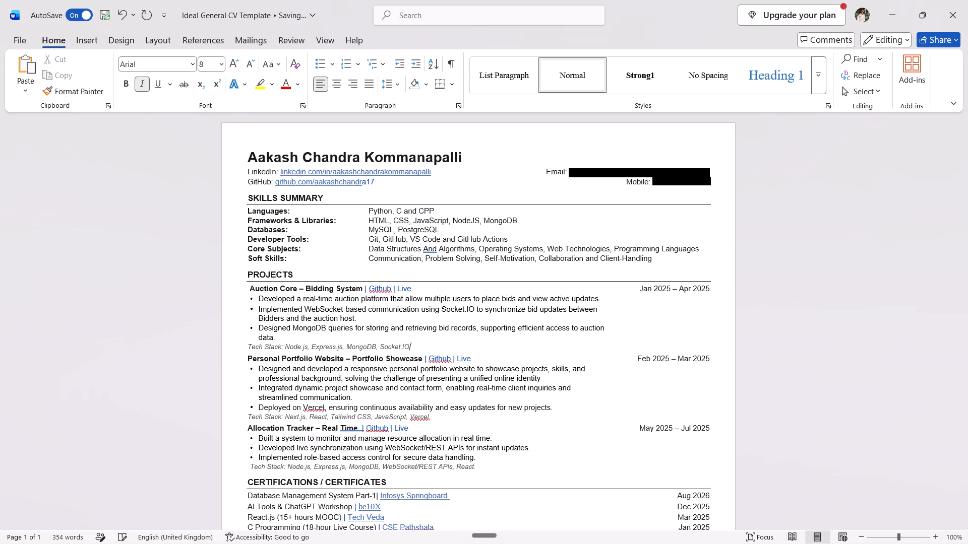
text(,)
key(space)
text(React)
text(.js)
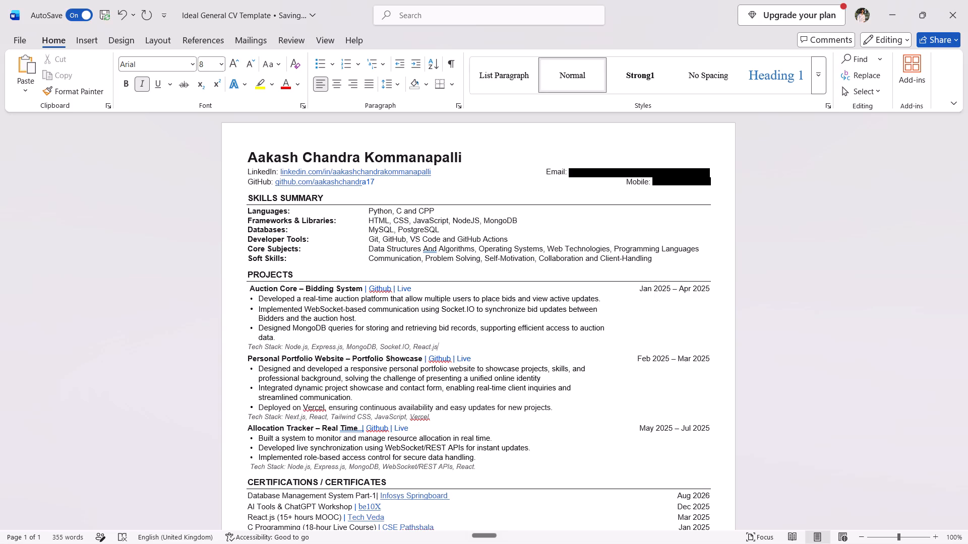
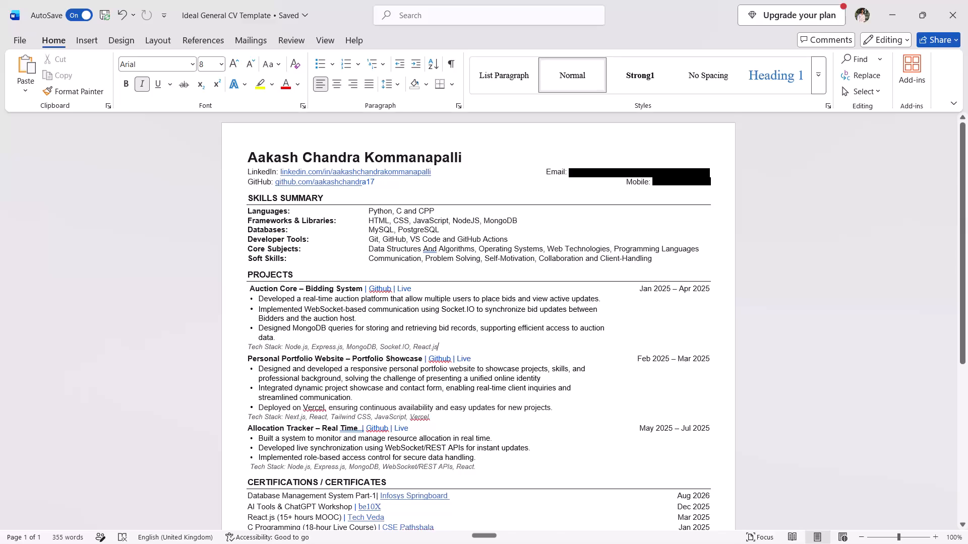
Place the text cursor at the end of the Cyber Security & Ethical Hacking Workshop entry under Achievements.
scroll(502, 342, down, 3)
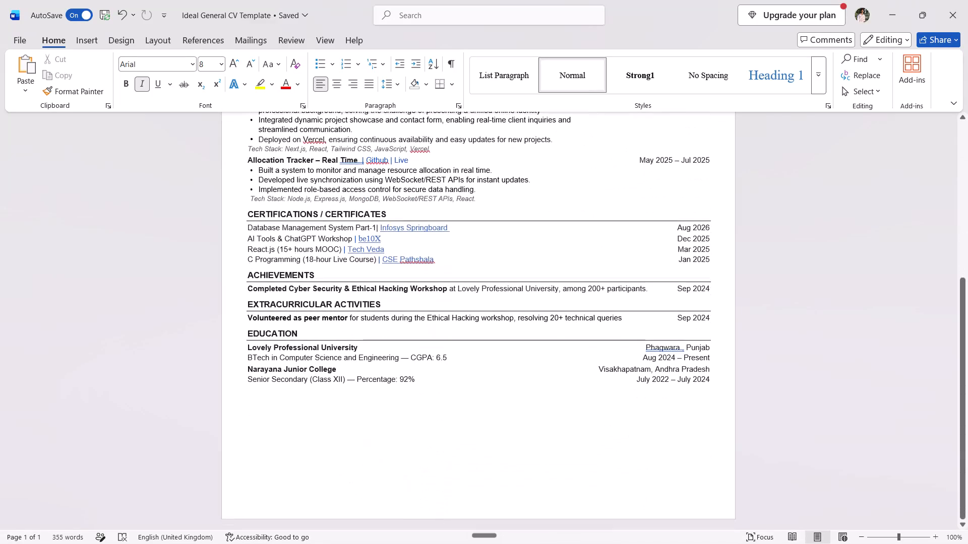
click(647, 289)
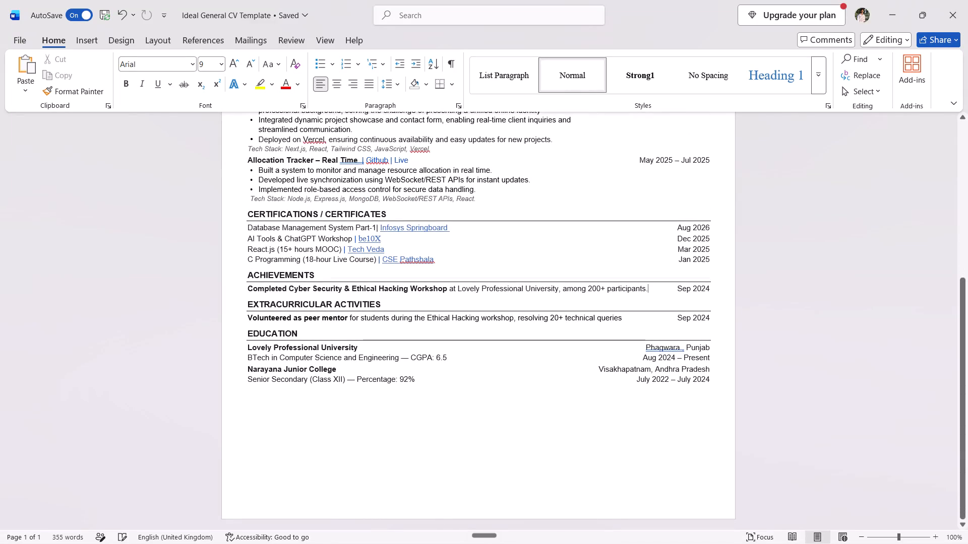
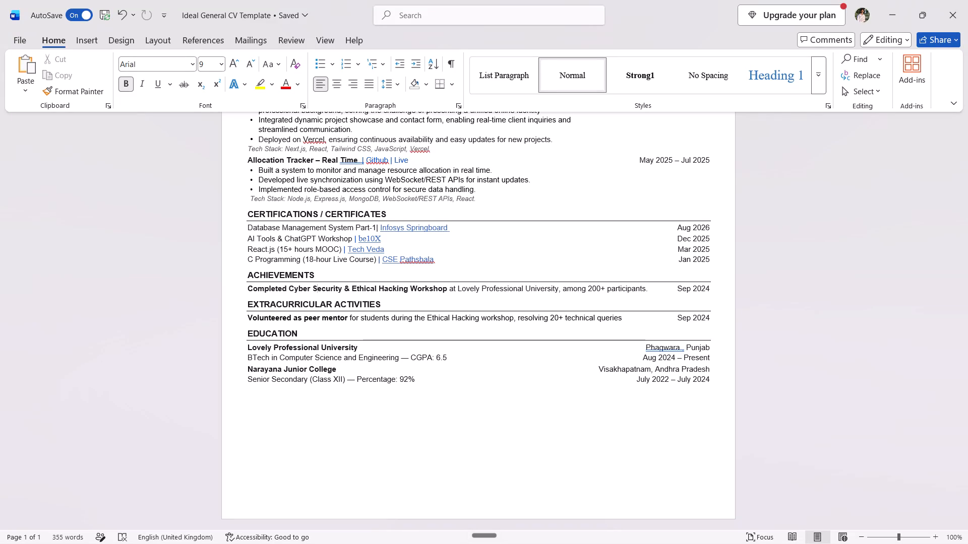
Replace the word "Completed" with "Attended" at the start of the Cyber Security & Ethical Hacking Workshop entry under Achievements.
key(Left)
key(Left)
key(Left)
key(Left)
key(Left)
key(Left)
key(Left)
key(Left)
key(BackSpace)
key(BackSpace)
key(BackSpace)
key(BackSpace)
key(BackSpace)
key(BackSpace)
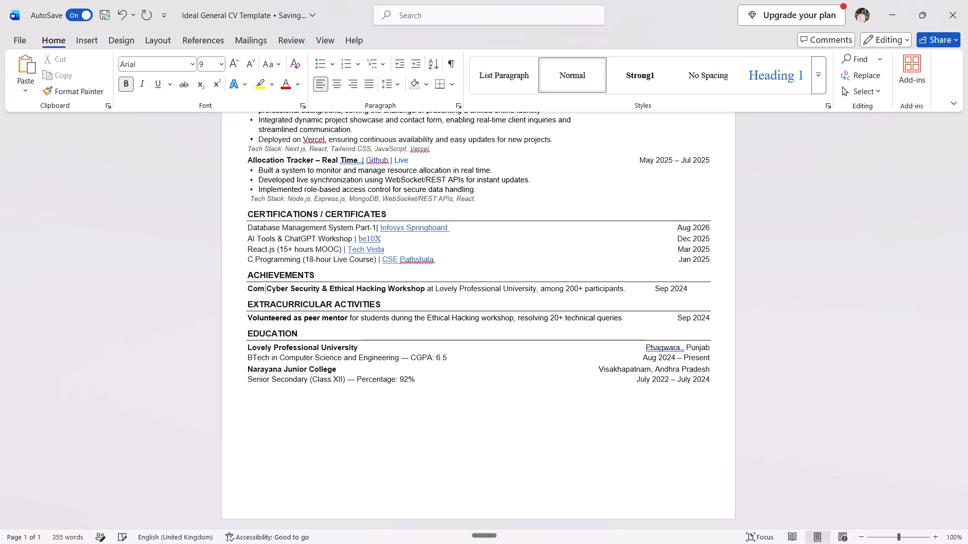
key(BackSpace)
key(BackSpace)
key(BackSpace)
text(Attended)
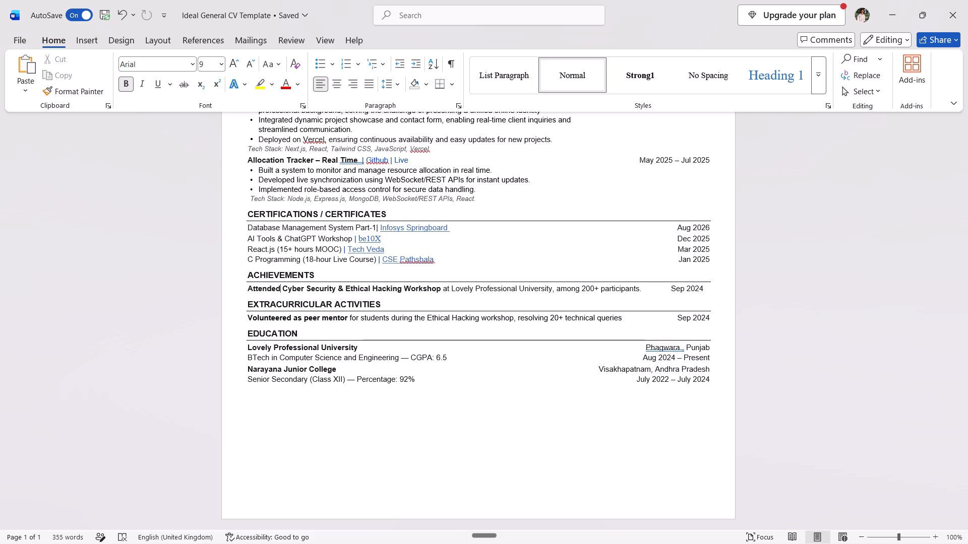
Delete the entire workshop sentence under Achievements, keeping its line separate from the section heading.
key(Right)
key(Right)
key(Right)
key(Right)
key(Right)
key(Right)
key(Right)
key(Right)
key(Right)
key(Right)
key(Right)
key(Right)
key(Right)
key(Right)
key(Right)
key(Right)
key(Right)
key(Right)
key(Right)
key(Right)
key(Right)
key(Right)
key(Right)
key(Right)
key(Right)
key(Right)
key(Right)
key(Right)
key(Right)
key(Right)
key(Right)
key(Right)
key(Right)
key(Right)
key(Right)
key(Right)
key(Right)
key(Right)
key(Right)
key(Right)
key(Right)
key(Right)
key(Right)
key(Right)
key(Right)
key(Right)
key(Right)
key(BackSpace)
key(BackSpace)
key(BackSpace)
key(BackSpace)
key(BackSpace)
key(BackSpace)
key(BackSpace)
key(BackSpace)
key(BackSpace)
key(BackSpace)
key(BackSpace)
key(BackSpace)
key(BackSpace)
key(BackSpace)
key(BackSpace)
key(BackSpace)
key(BackSpace)
key(BackSpace)
key(BackSpace)
key(BackSpace)
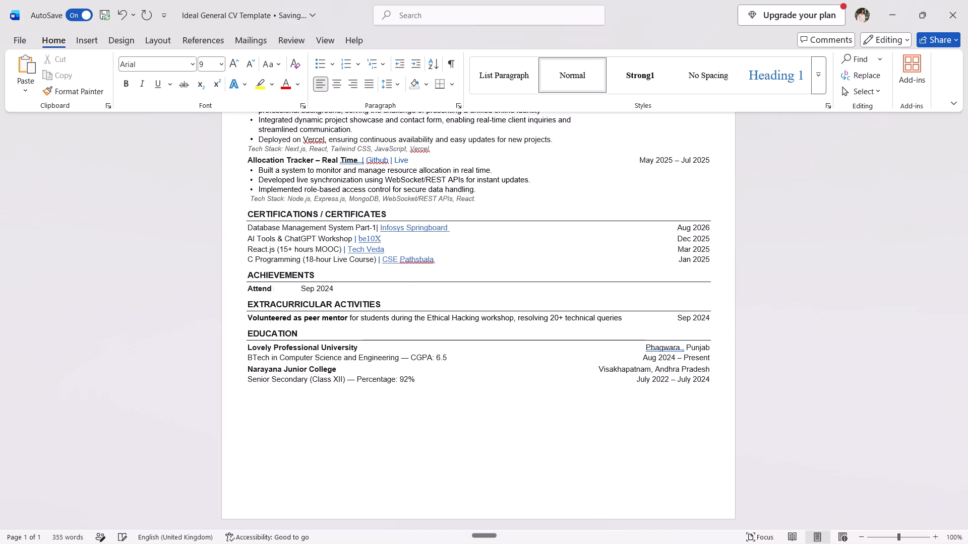
key(BackSpace)
key(BackSpace)
key(BackSpace)
key(BackSpace)
key(BackSpace)
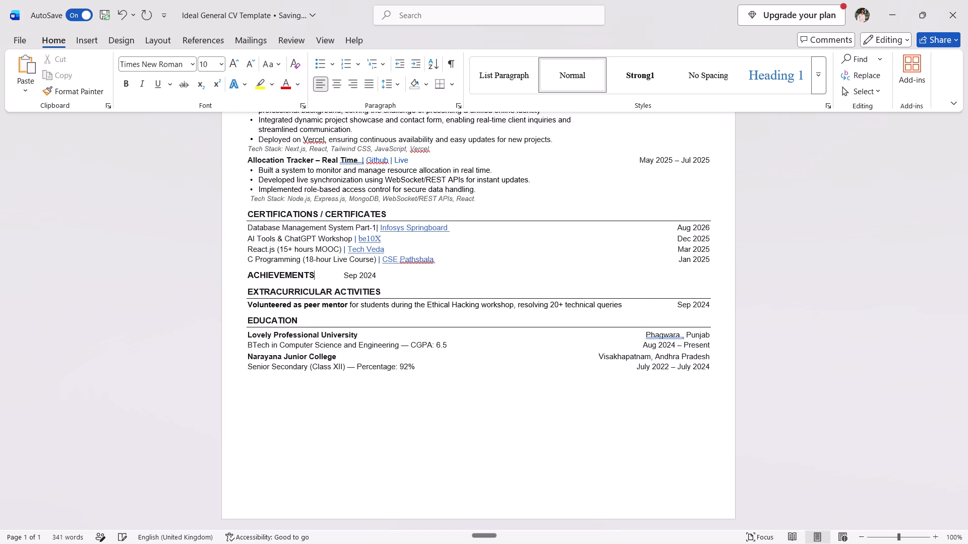
key(ctrl+z)
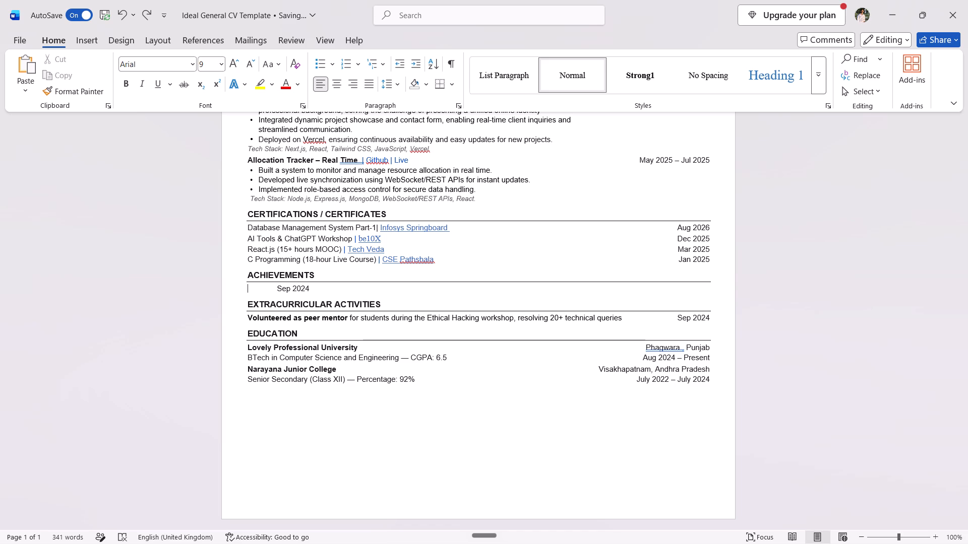
Delete the leftover "Sep 2024" date and the spacing before it on the line under Achievements.
key(Right)
key(Right)
key(Right)
key(Right)
key(Right)
key(Right)
key(Right)
key(Right)
key(Right)
key(Right)
key(Right)
key(Right)
key(Right)
key(Right)
key(Right)
key(Right)
key(Right)
key(Right)
key(Right)
key(Right)
key(Left)
key(Left)
key(BackSpace)
key(BackSpace)
key(BackSpace)
key(BackSpace)
key(BackSpace)
key(BackSpace)
key(BackSpace)
key(BackSpace)
key(BackSpace)
key(BackSpace)
key(BackSpace)
key(BackSpace)
key(BackSpace)
key(BackSpace)
key(BackSpace)
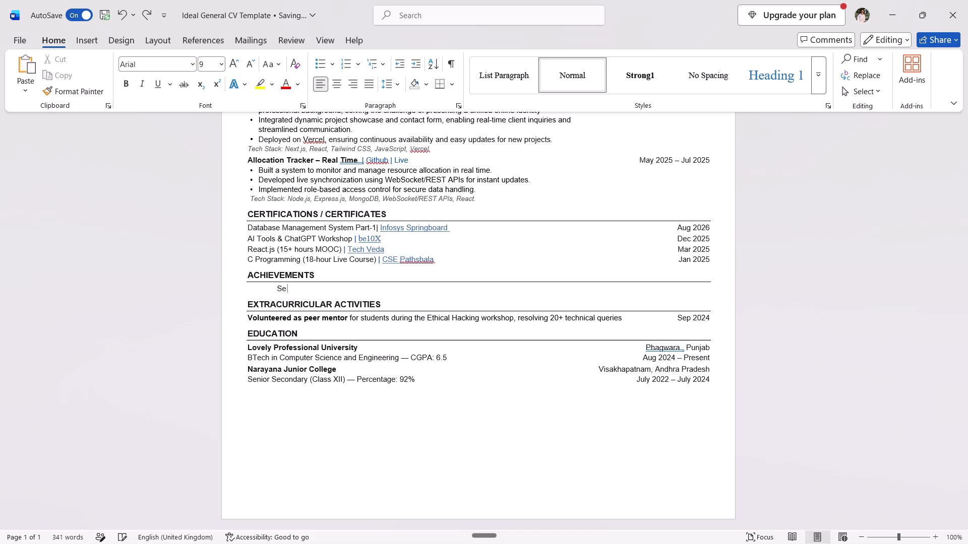
key(BackSpace)
key(BackSpace)
key(BackSpace)
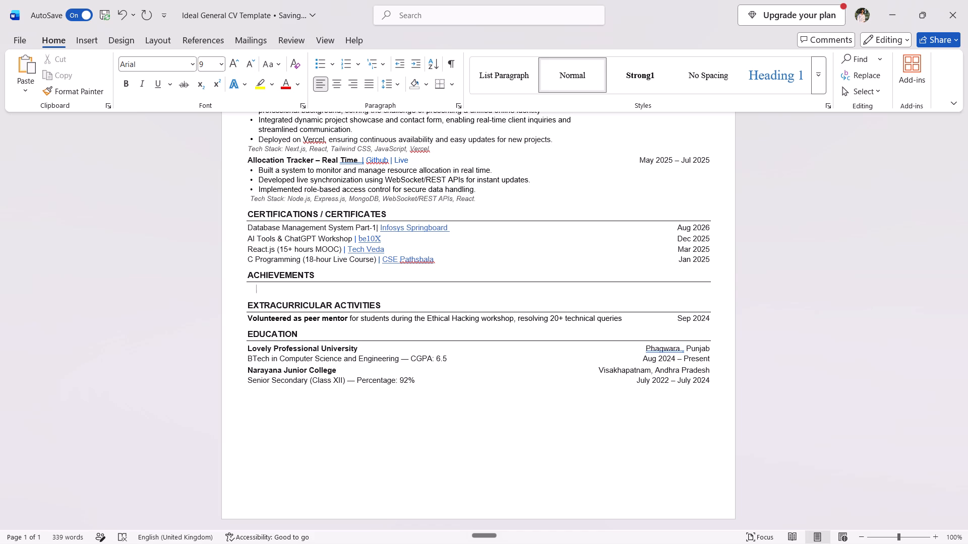
key(BackSpace)
key(BackSpace)
key(BackSpace)
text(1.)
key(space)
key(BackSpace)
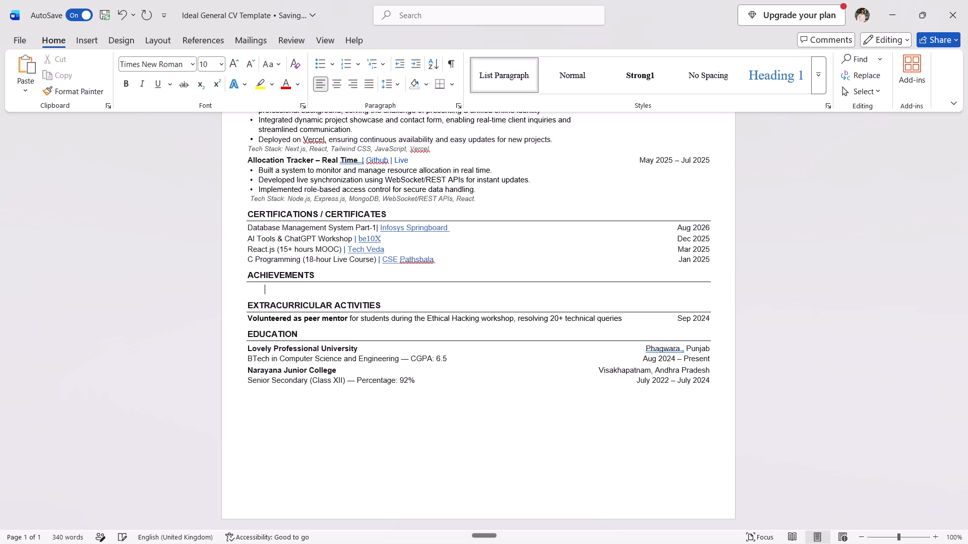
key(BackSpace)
Start a numbered list under Achievements with "Technical Engagement" as the text of item 1.
text(1.)
key(space)
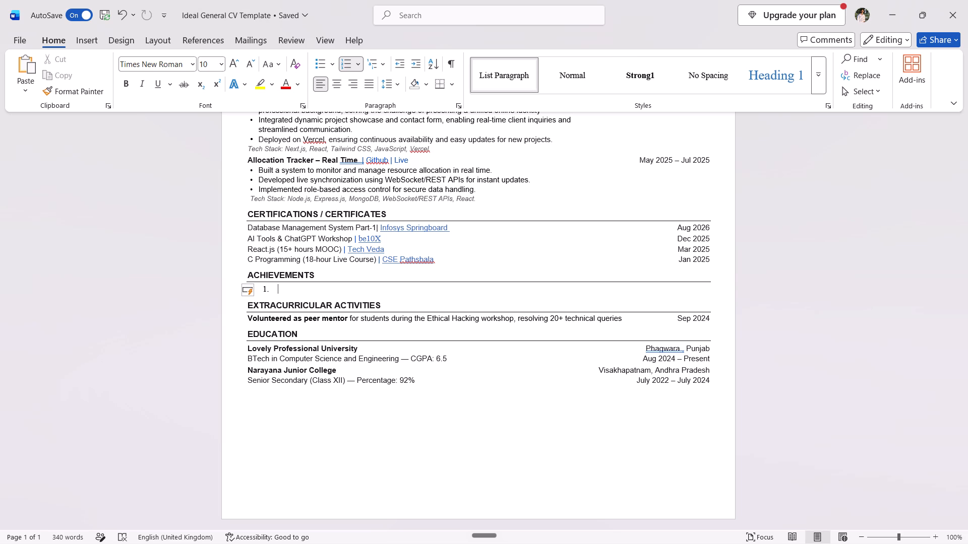
text(Technical)
key(space)
text(Engagement)
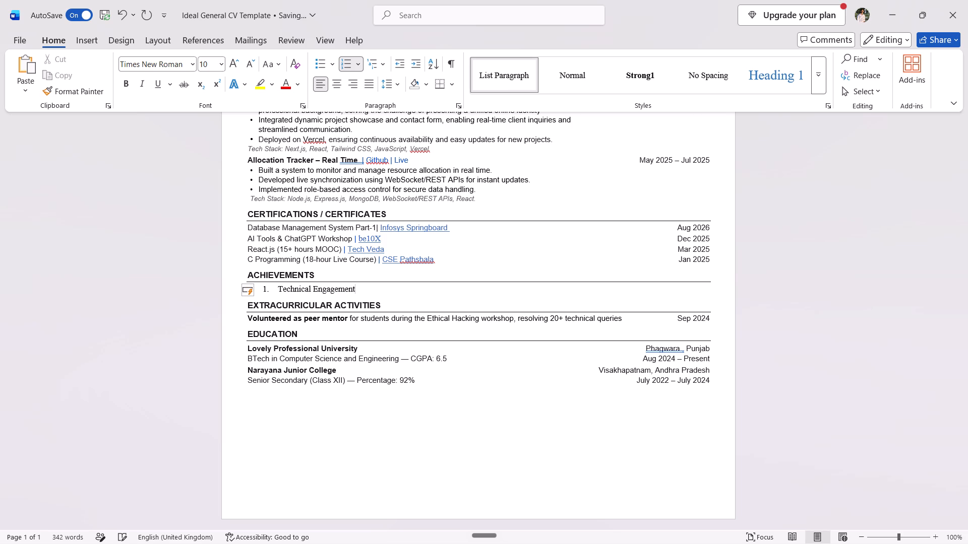
Delete the numbered "Technical Engagement" item under Achievements together with its numbering, keeping an empty line below the section heading.
key(BackSpace)
key(BackSpace)
key(BackSpace)
key(BackSpace)
key(BackSpace)
key(BackSpace)
key(BackSpace)
key(BackSpace)
key(BackSpace)
key(BackSpace)
key(BackSpace)
key(BackSpace)
key(BackSpace)
key(BackSpace)
key(BackSpace)
key(BackSpace)
key(BackSpace)
key(BackSpace)
key(BackSpace)
key(BackSpace)
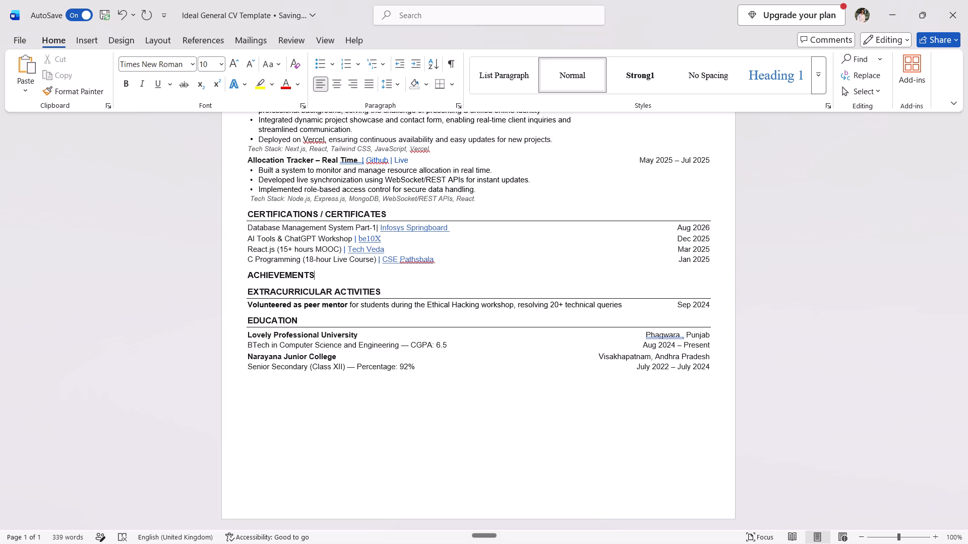
key(ctrl+z)
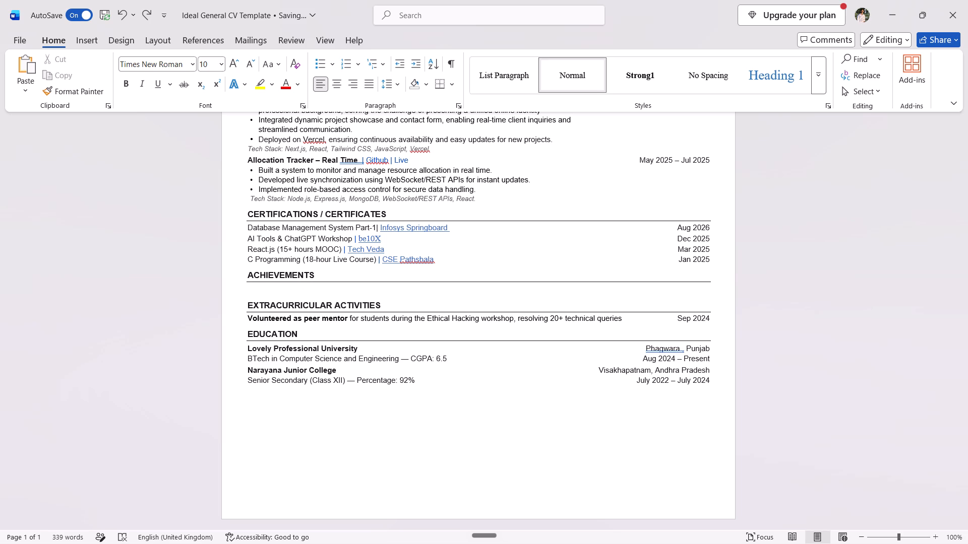
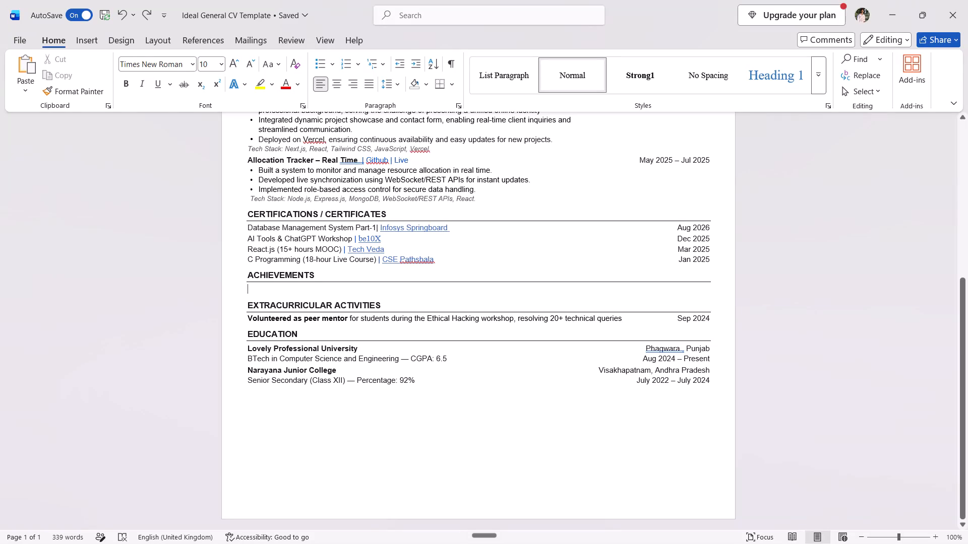
Enter "Technical Engagement" on the empty line under the Achievements heading.
click(274, 162)
drag(283, 164, 263, 164)
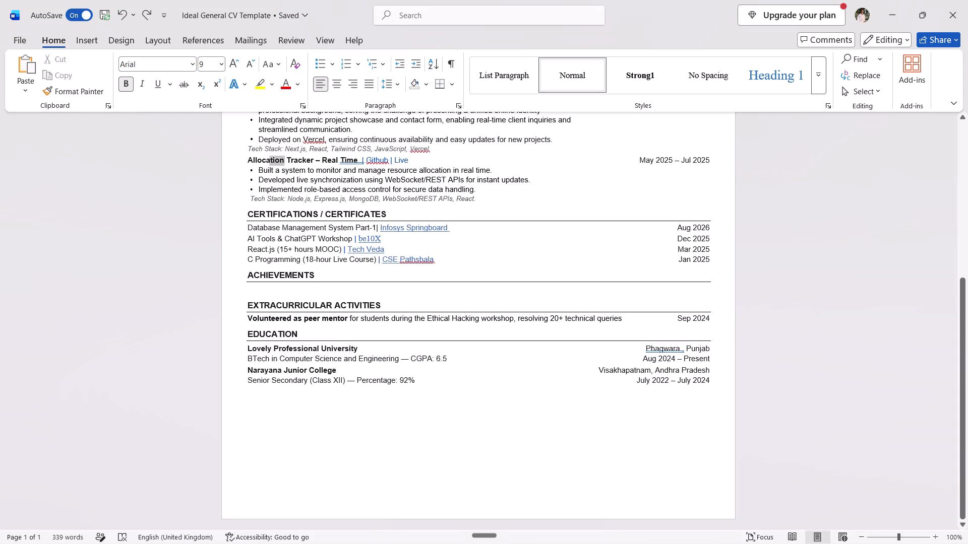
drag(263, 164, 251, 164)
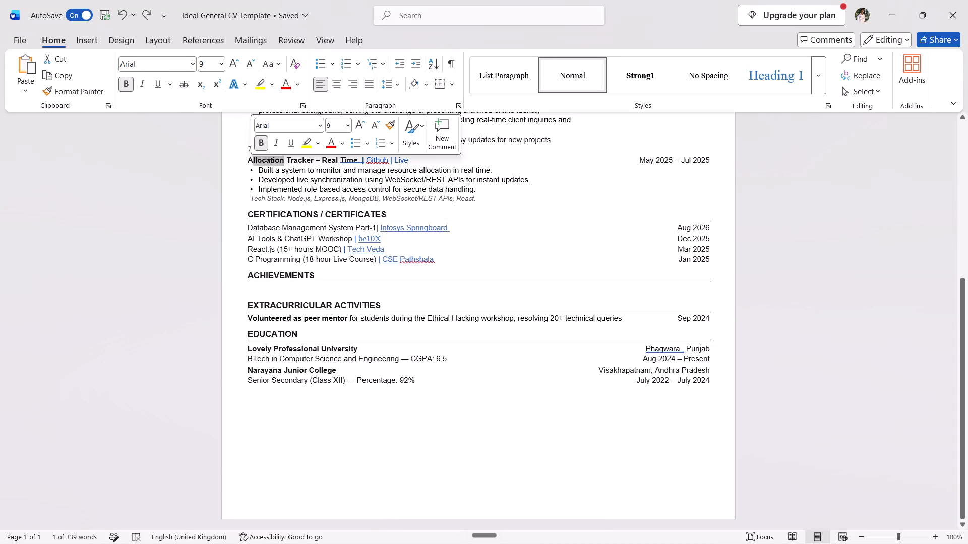
click(311, 286)
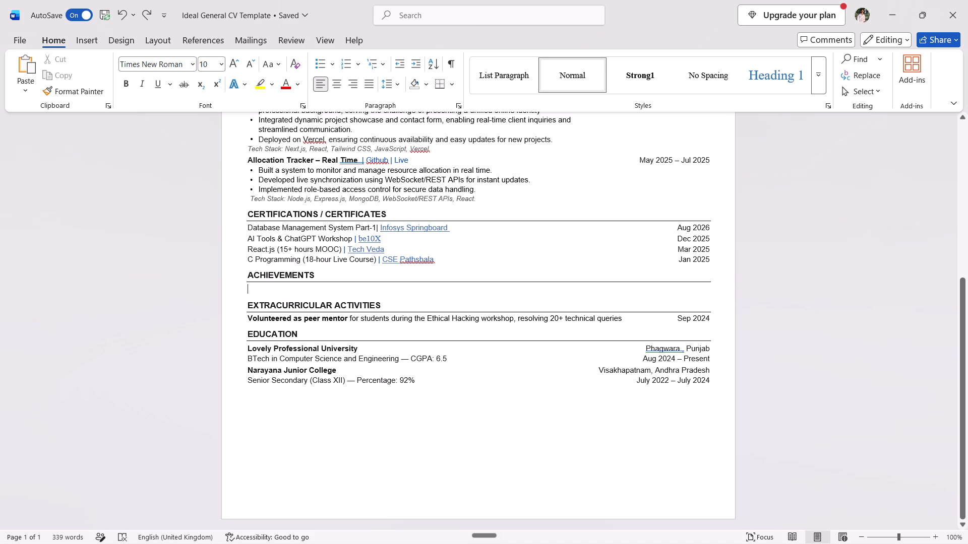
key(shift+t)
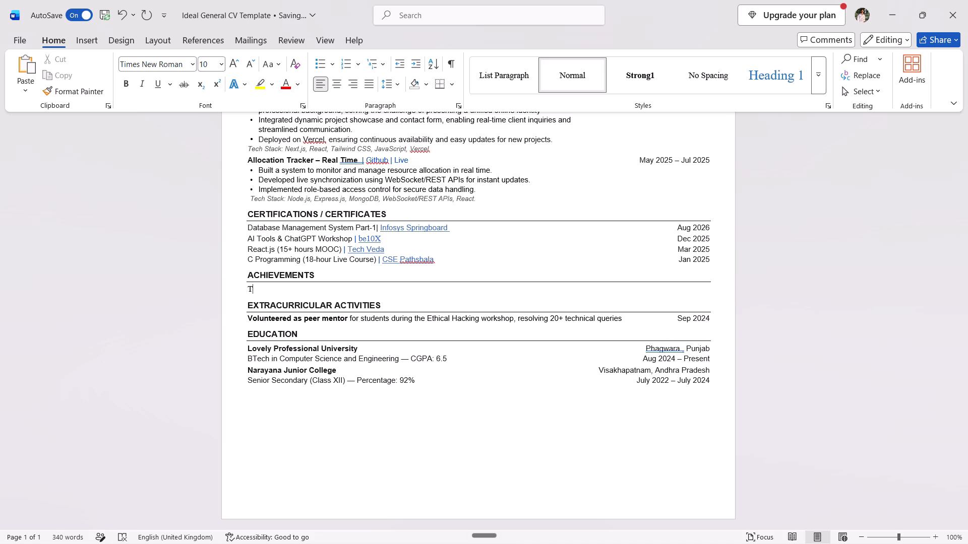
text(echnical)
key(space)
text(Engagement)
Format the "Technical Engagement" line under Achievements as bold Arial, size 9.
drag(329, 286, 288, 291)
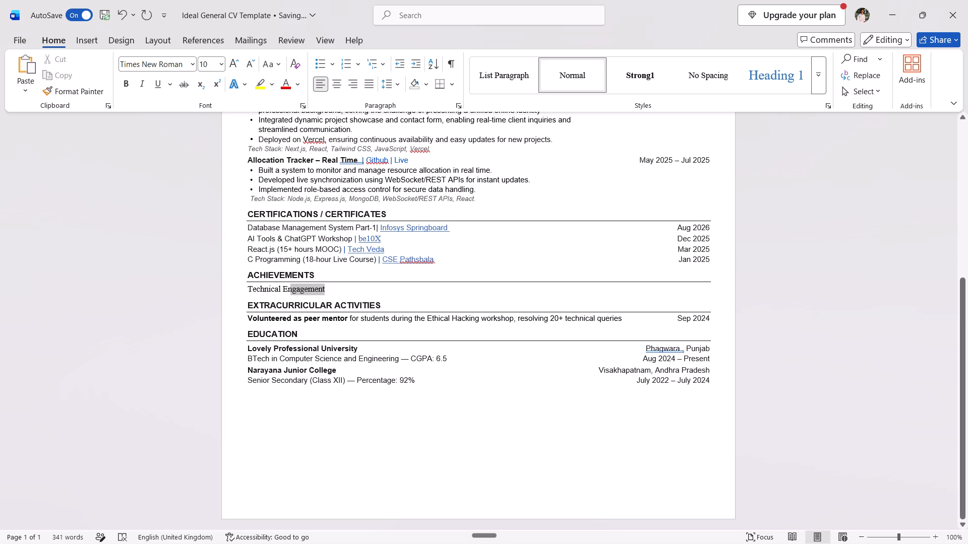
drag(288, 291, 248, 293)
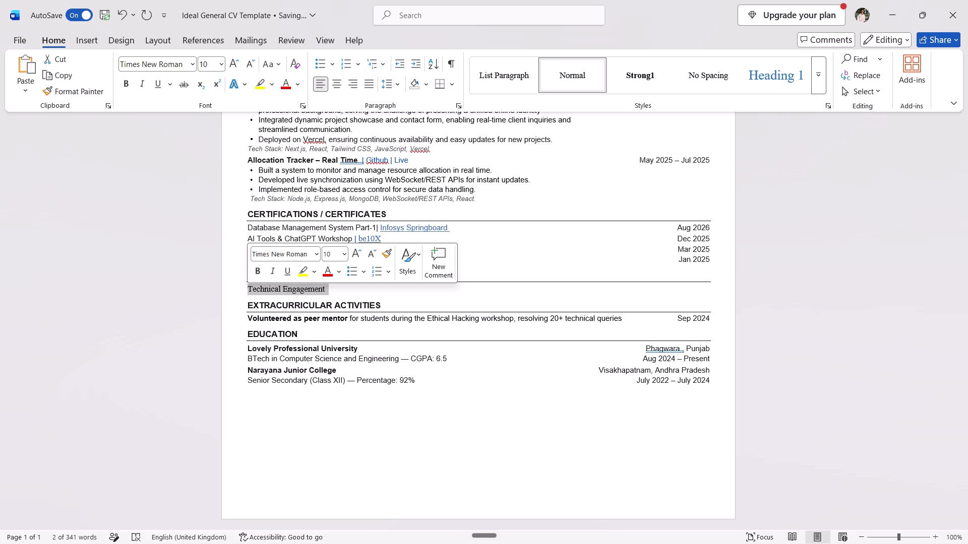
click(316, 252)
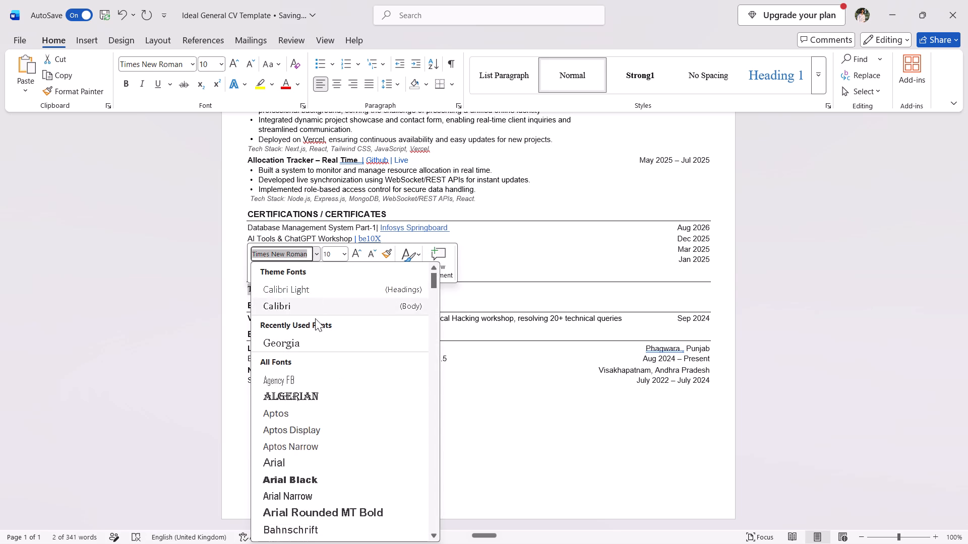
click(317, 464)
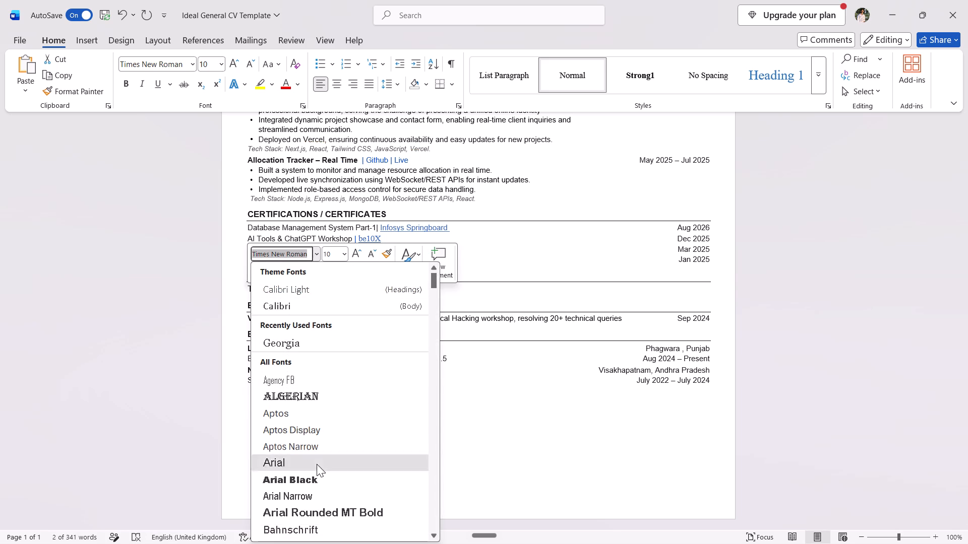
click(343, 255)
click(332, 284)
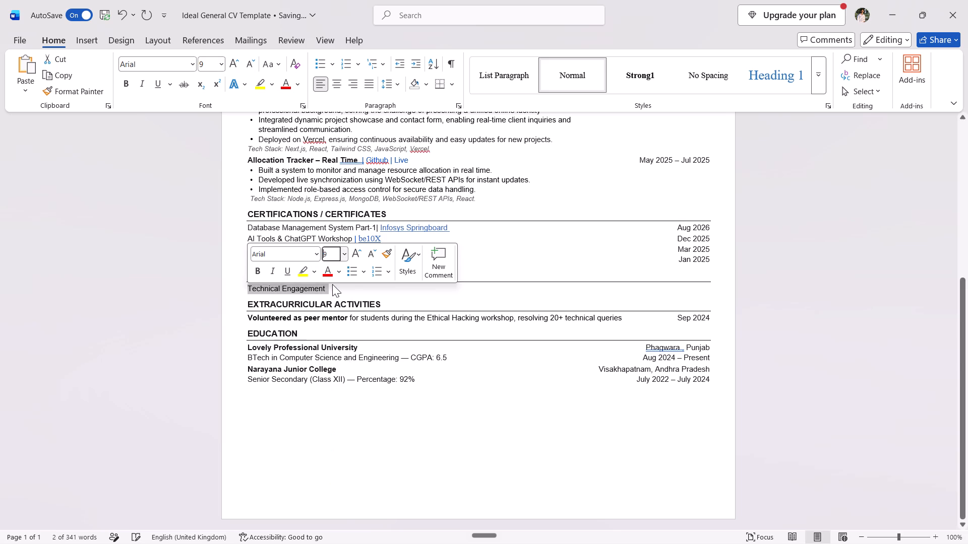
click(259, 271)
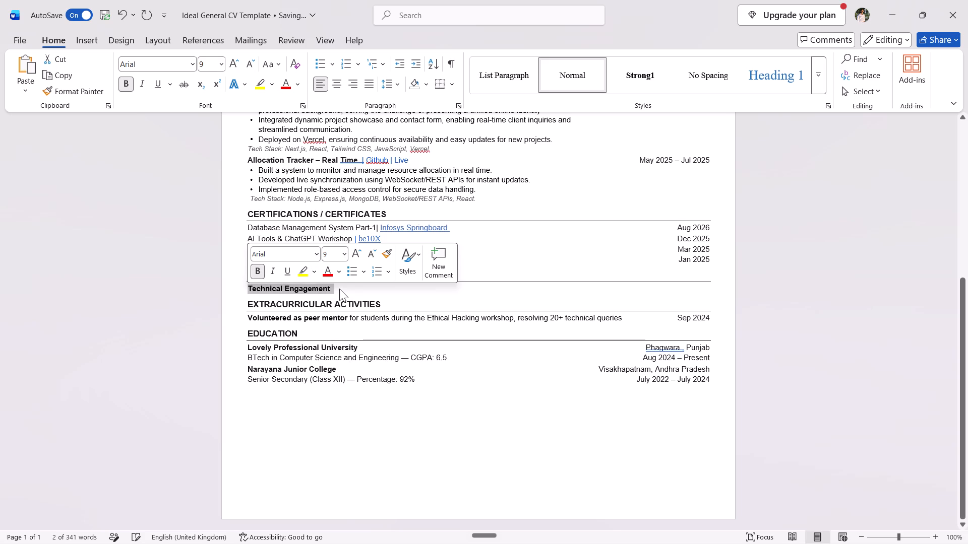
click(341, 287)
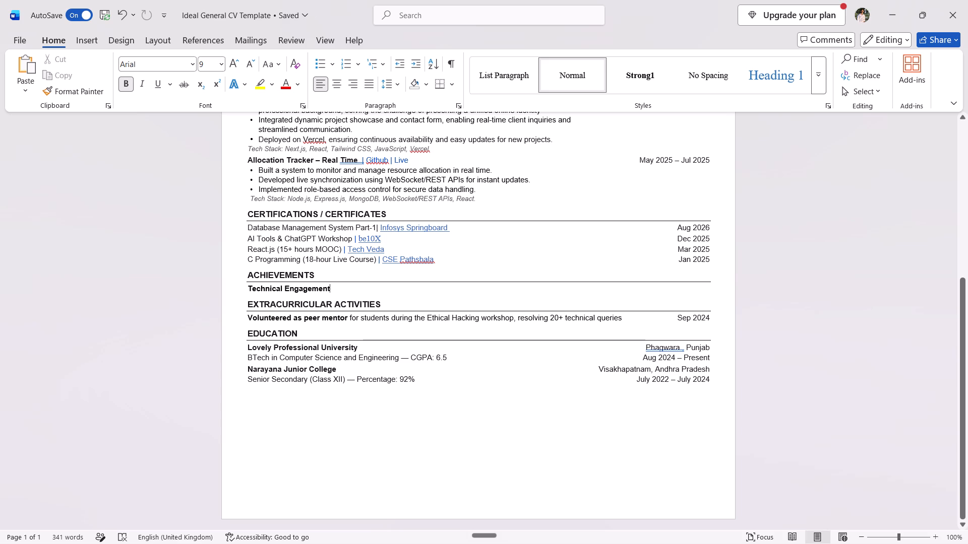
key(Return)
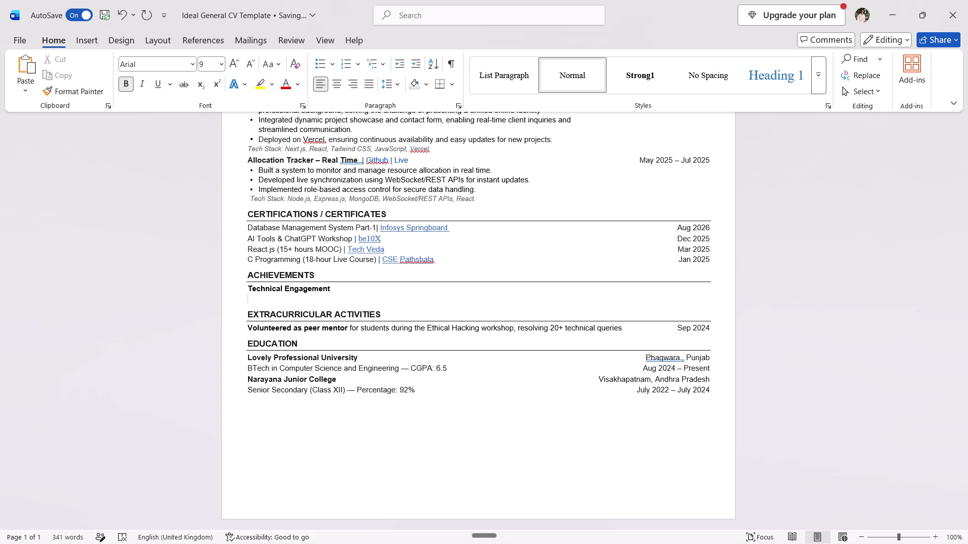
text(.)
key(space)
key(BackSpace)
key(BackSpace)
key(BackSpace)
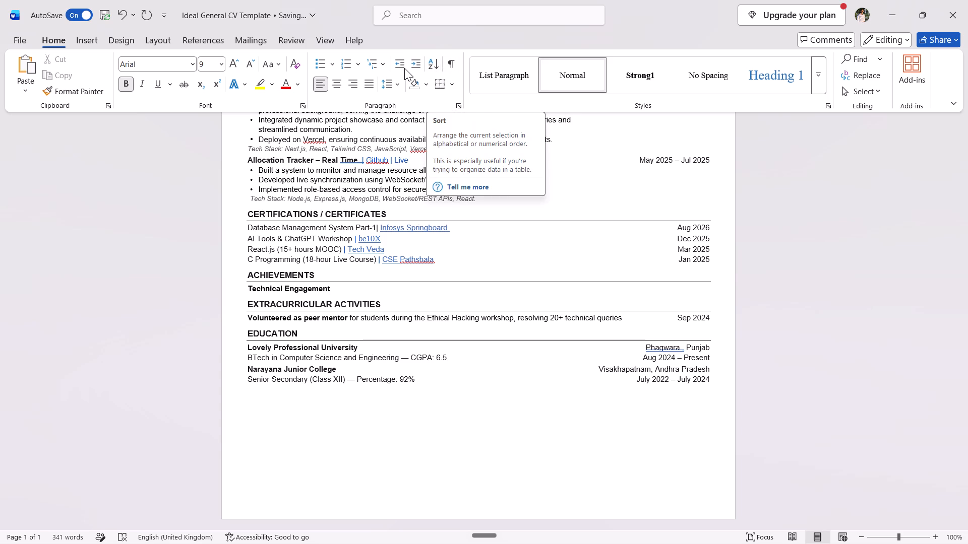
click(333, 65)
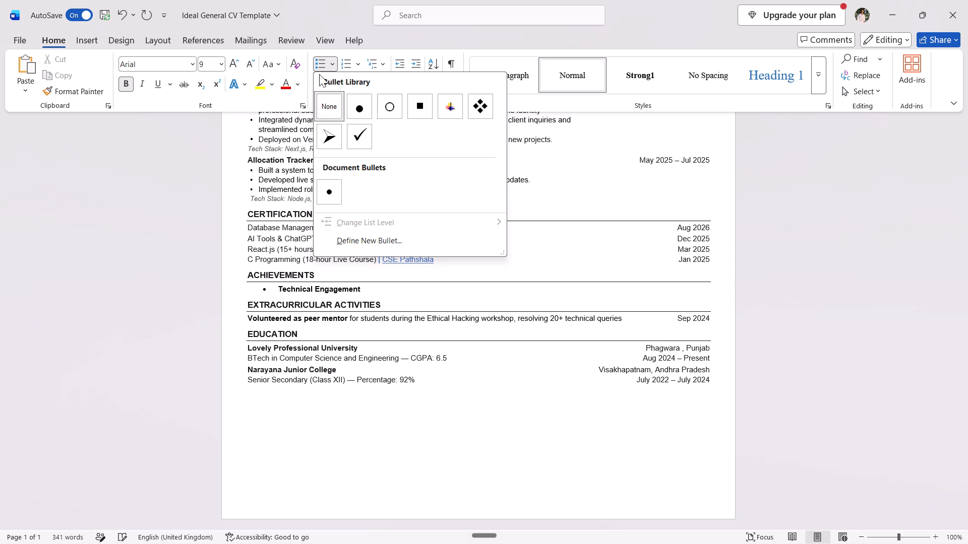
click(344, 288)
Add an empty line below "Technical Engagement" in the Achievements section.
key(Return)
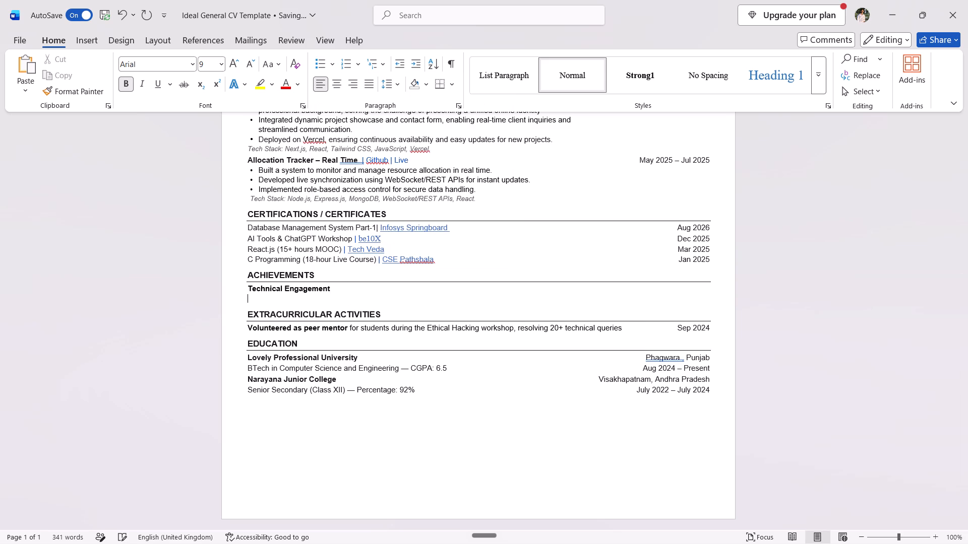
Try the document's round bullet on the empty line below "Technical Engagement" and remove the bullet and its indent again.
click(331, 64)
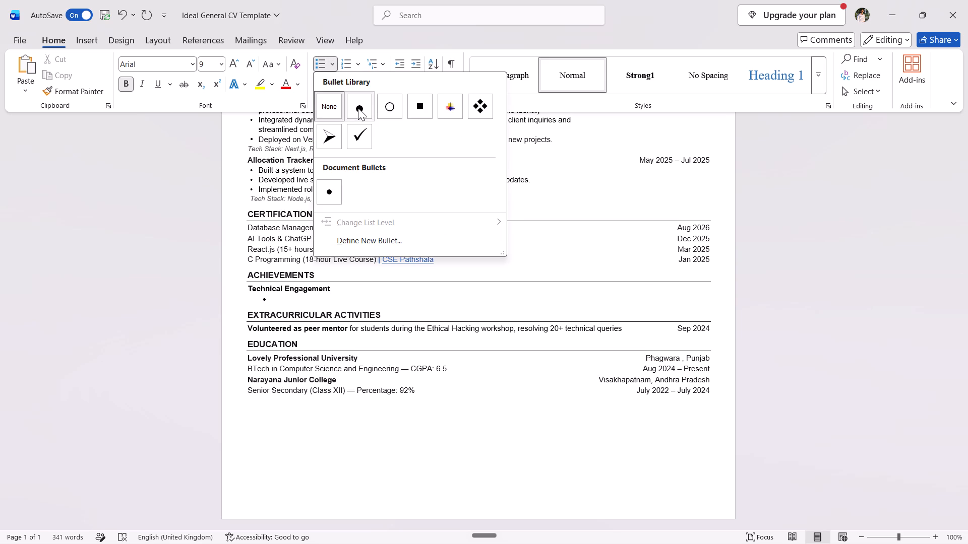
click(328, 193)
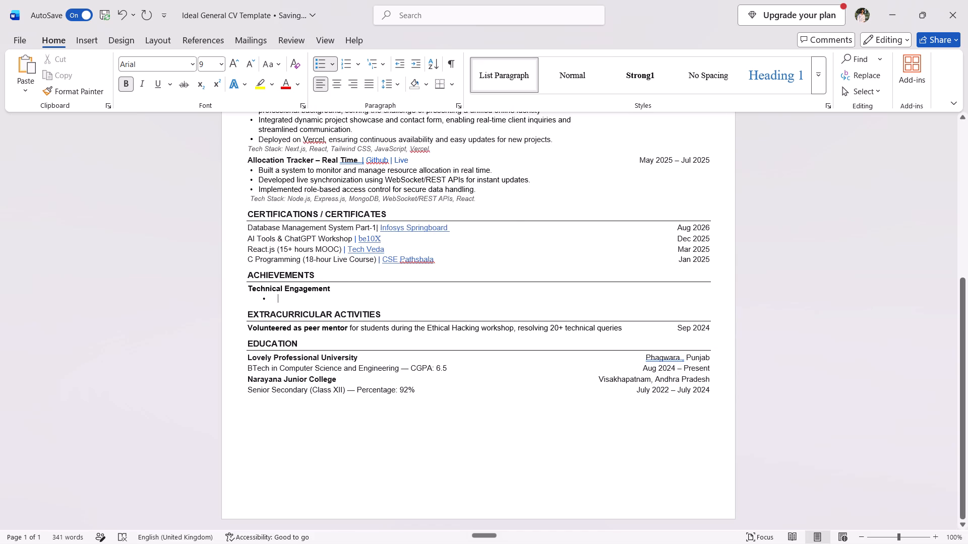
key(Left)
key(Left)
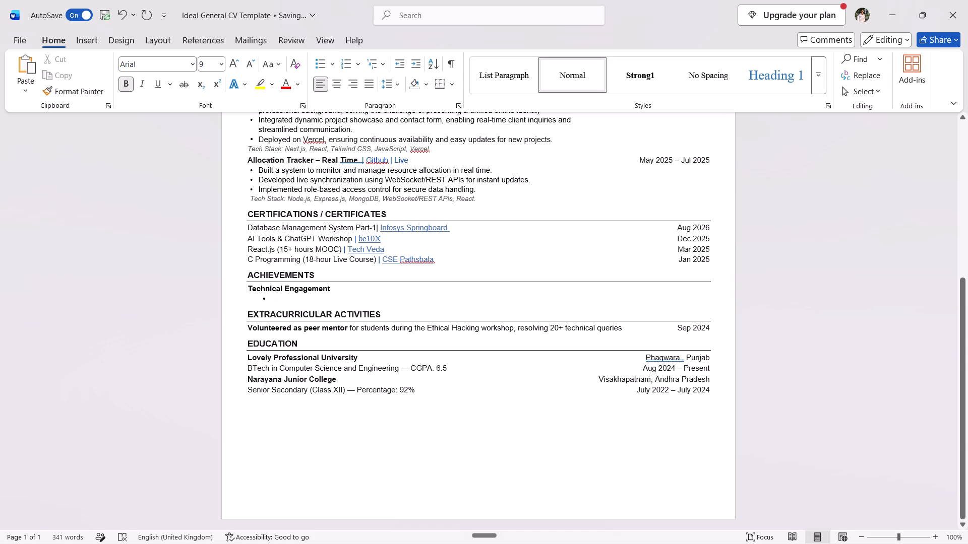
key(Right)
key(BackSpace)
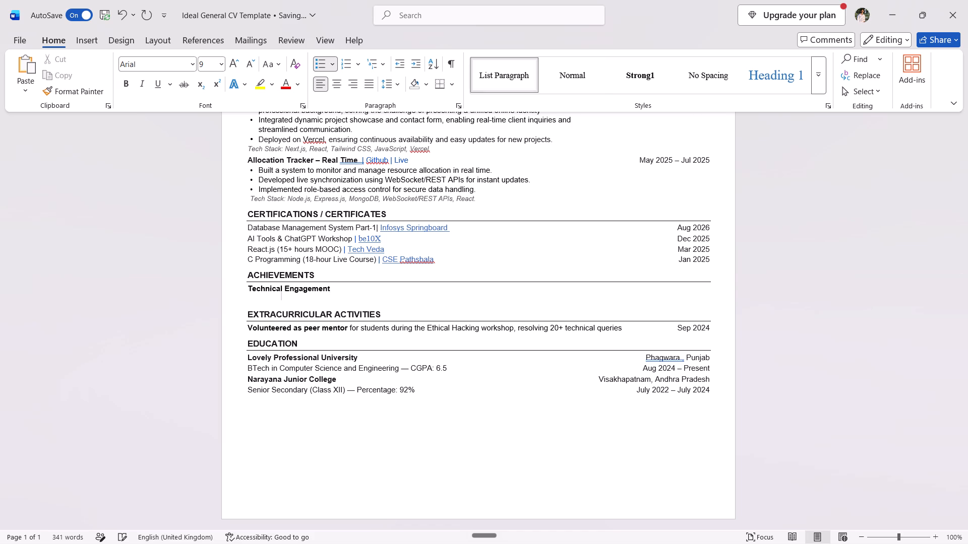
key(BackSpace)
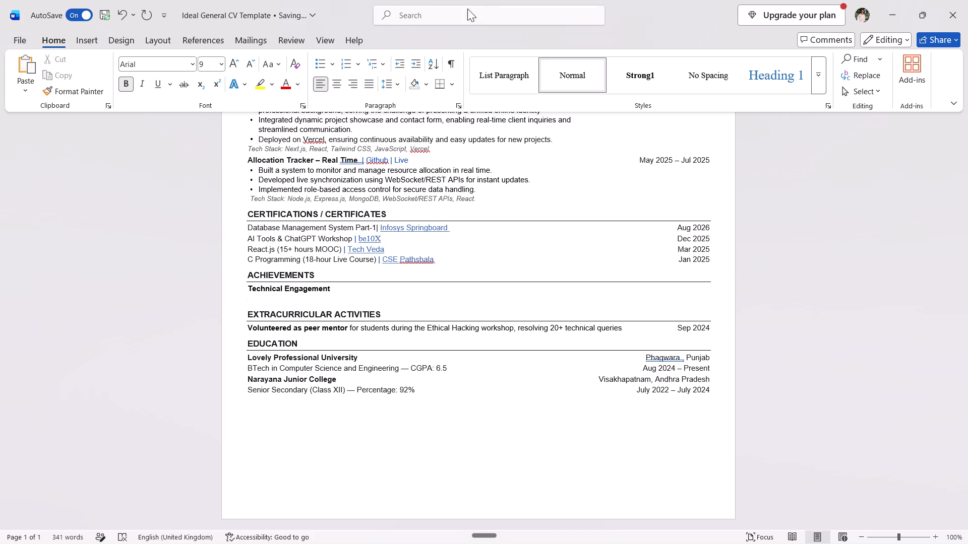
Check the bullet formatting of the first Allocation Tracker item and return to the empty line below "Technical Engagement".
drag(253, 171, 244, 174)
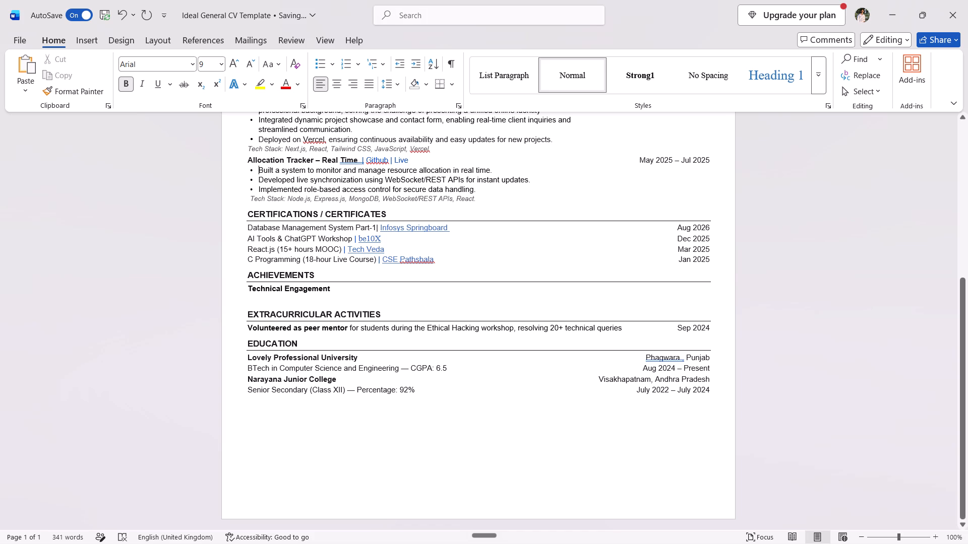
drag(244, 174, 244, 173)
click(250, 170)
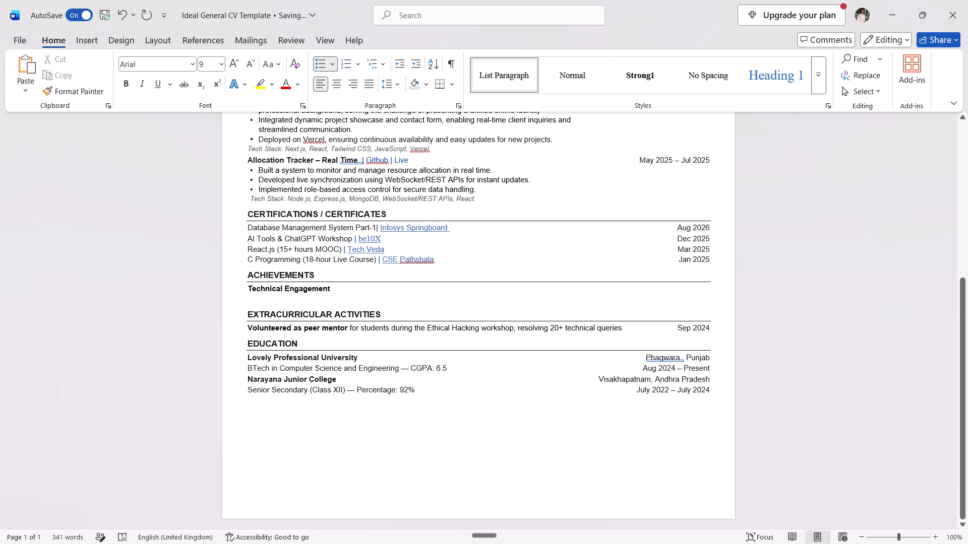
click(291, 296)
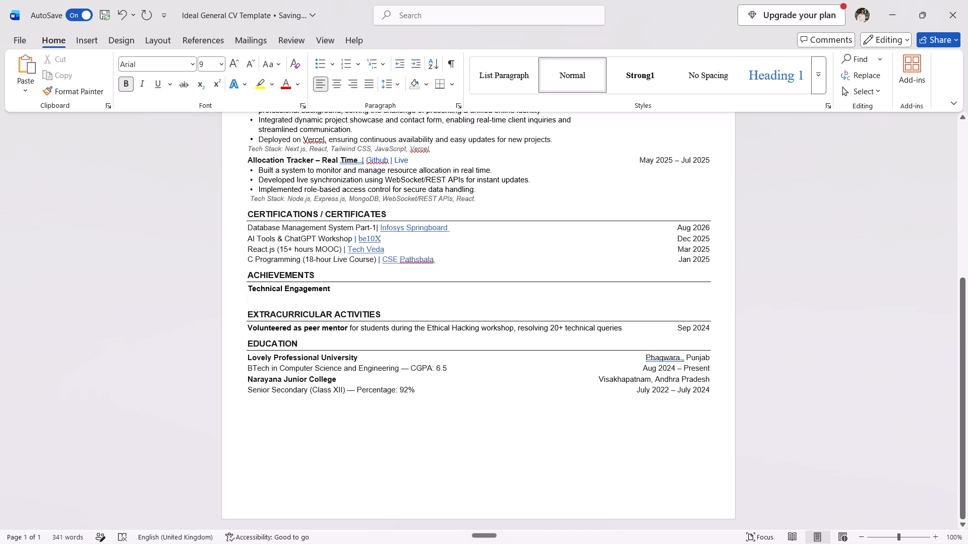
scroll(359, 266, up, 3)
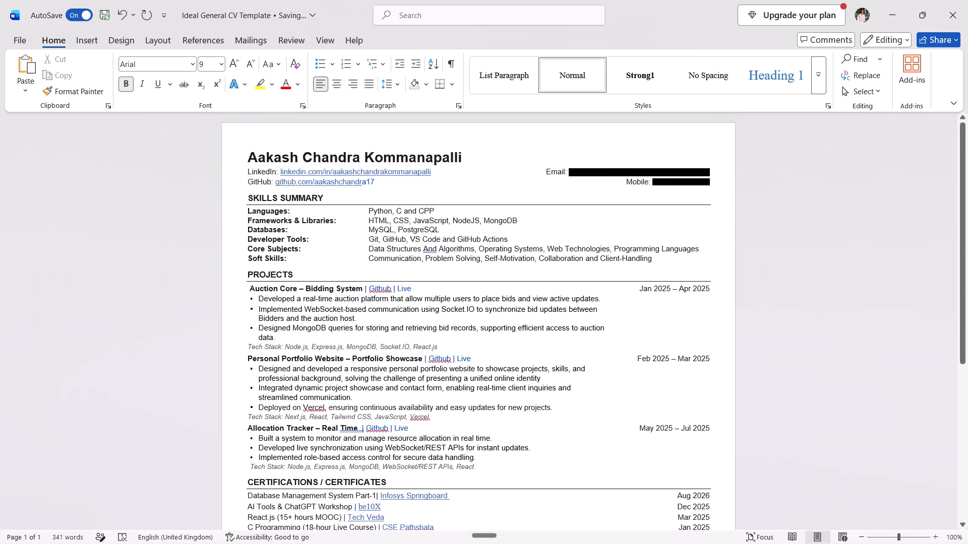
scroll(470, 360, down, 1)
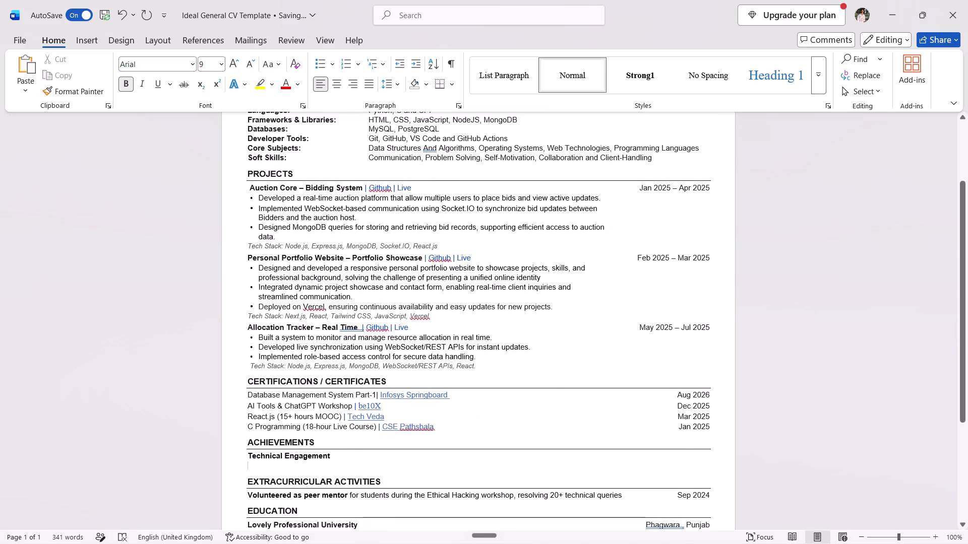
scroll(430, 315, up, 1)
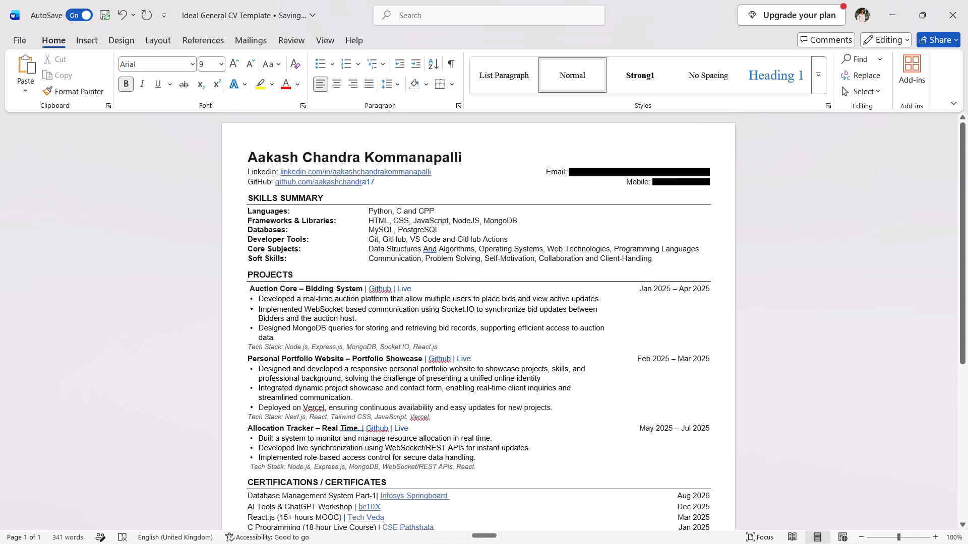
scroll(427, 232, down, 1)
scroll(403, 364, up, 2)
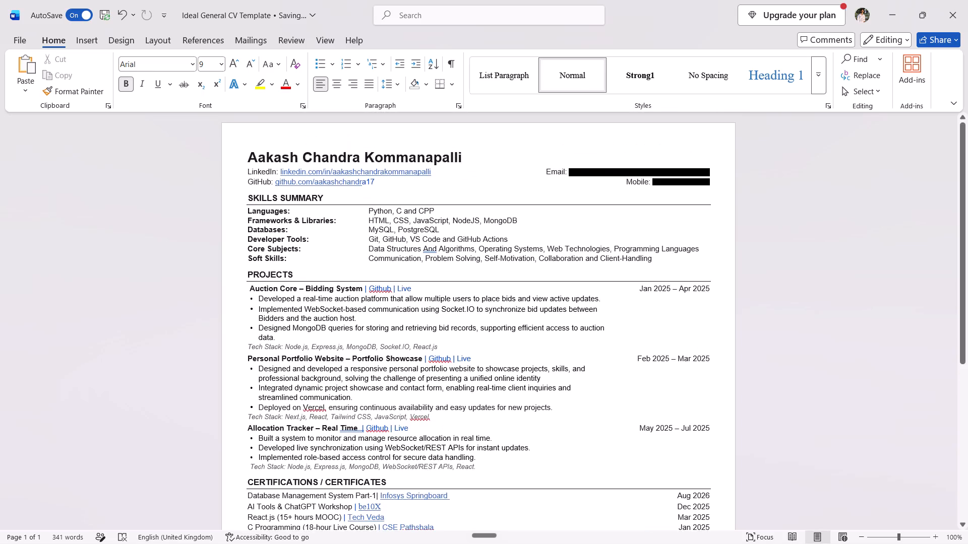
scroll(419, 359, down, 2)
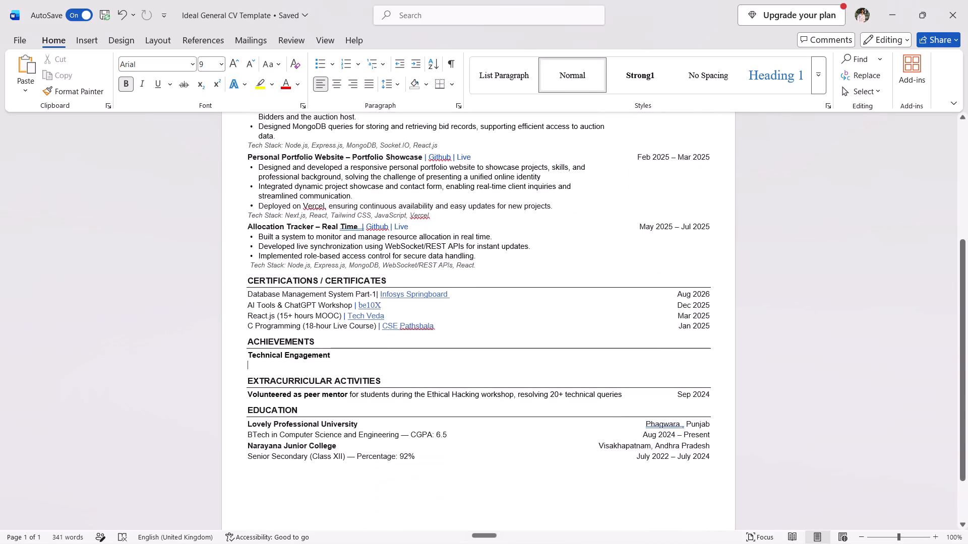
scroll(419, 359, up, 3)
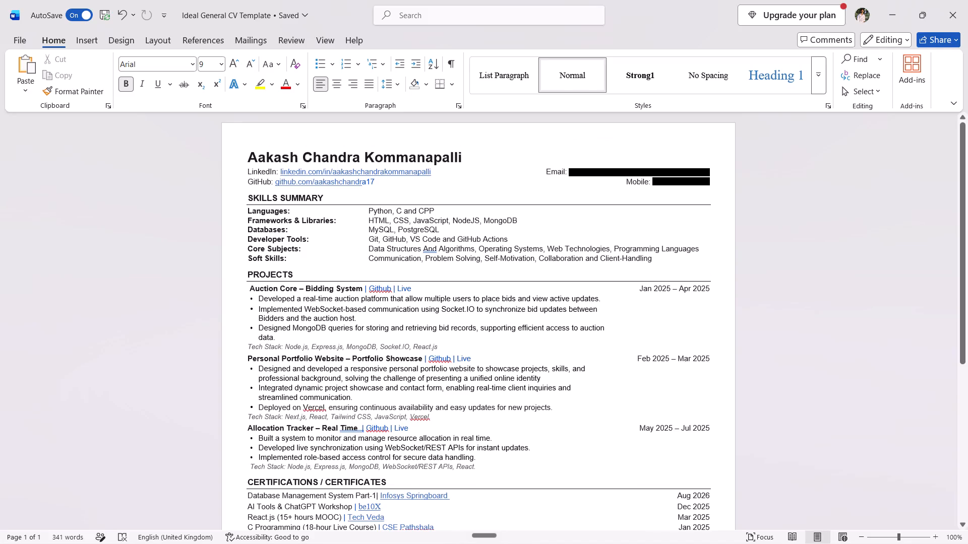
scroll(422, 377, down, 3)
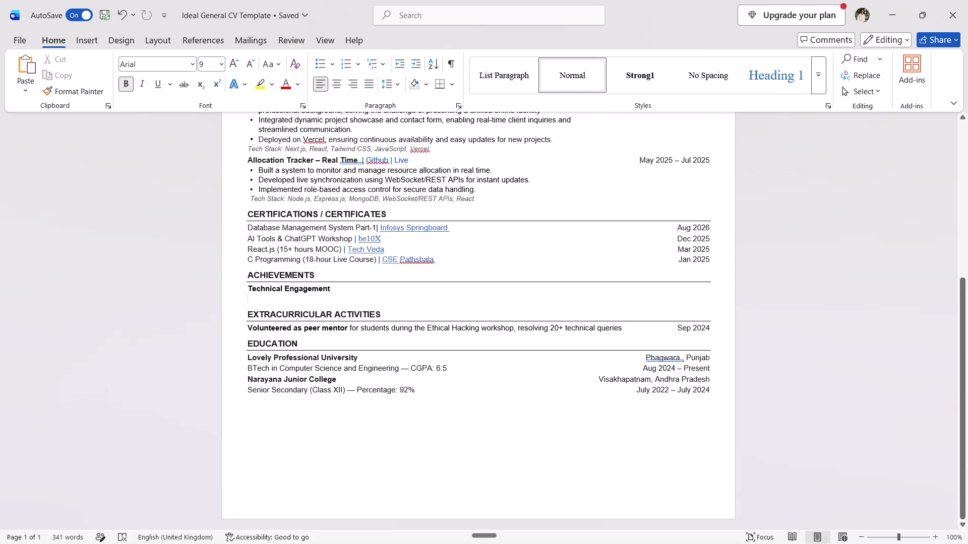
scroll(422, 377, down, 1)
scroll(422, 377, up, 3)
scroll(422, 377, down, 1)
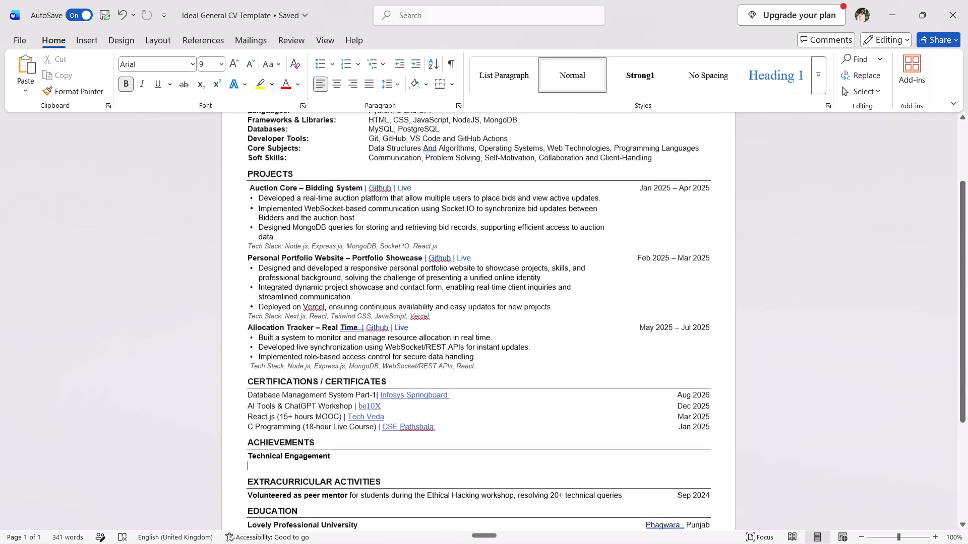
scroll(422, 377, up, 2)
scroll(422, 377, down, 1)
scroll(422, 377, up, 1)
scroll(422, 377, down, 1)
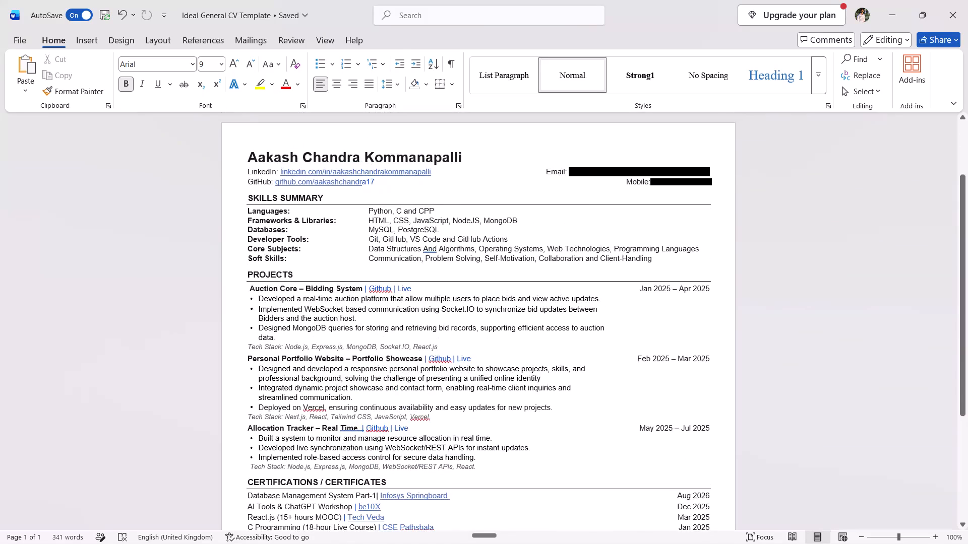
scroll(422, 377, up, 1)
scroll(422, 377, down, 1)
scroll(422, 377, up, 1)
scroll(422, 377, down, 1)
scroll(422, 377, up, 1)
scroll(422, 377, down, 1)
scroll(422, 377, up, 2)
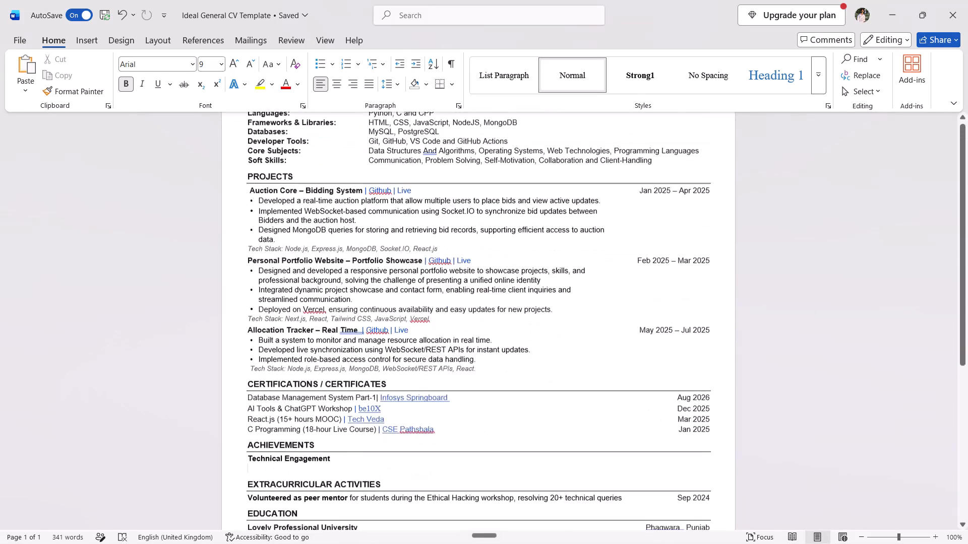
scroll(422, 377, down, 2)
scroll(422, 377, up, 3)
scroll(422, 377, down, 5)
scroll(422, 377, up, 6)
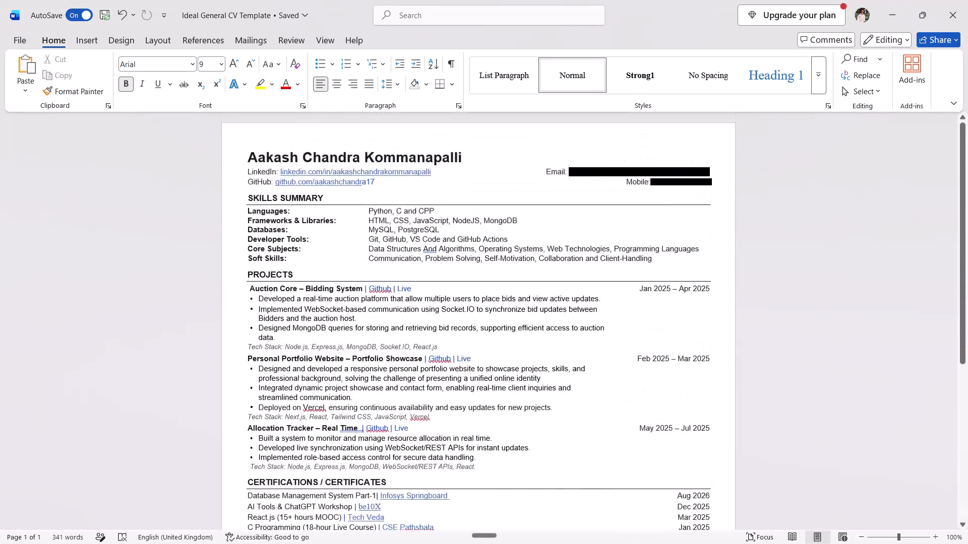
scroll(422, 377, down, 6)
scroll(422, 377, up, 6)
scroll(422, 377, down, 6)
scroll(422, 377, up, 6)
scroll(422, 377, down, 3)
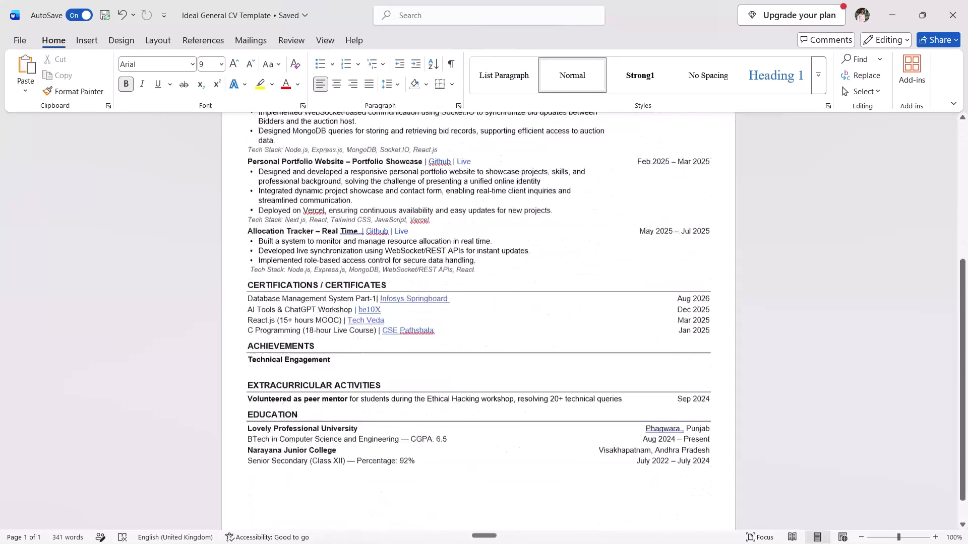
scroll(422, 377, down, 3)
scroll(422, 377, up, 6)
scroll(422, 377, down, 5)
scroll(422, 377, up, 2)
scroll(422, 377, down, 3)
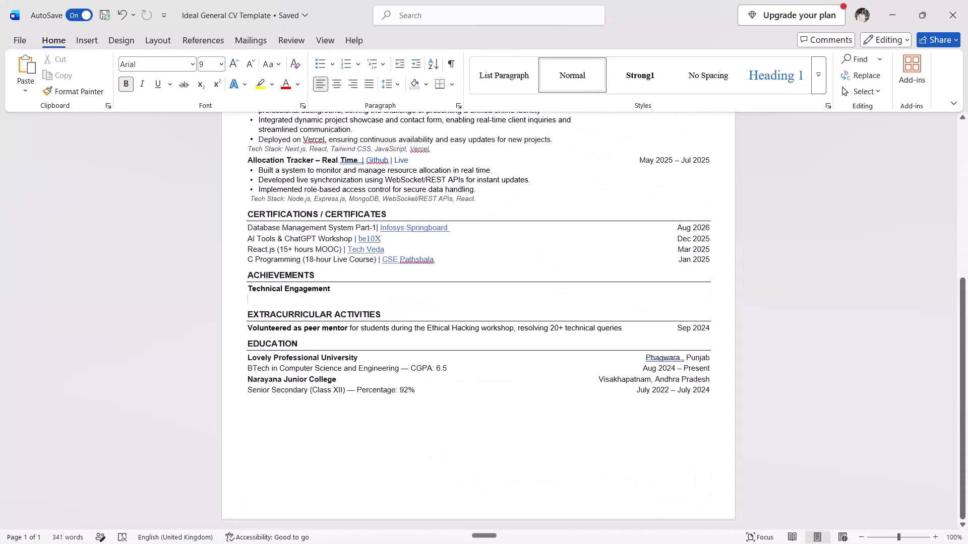
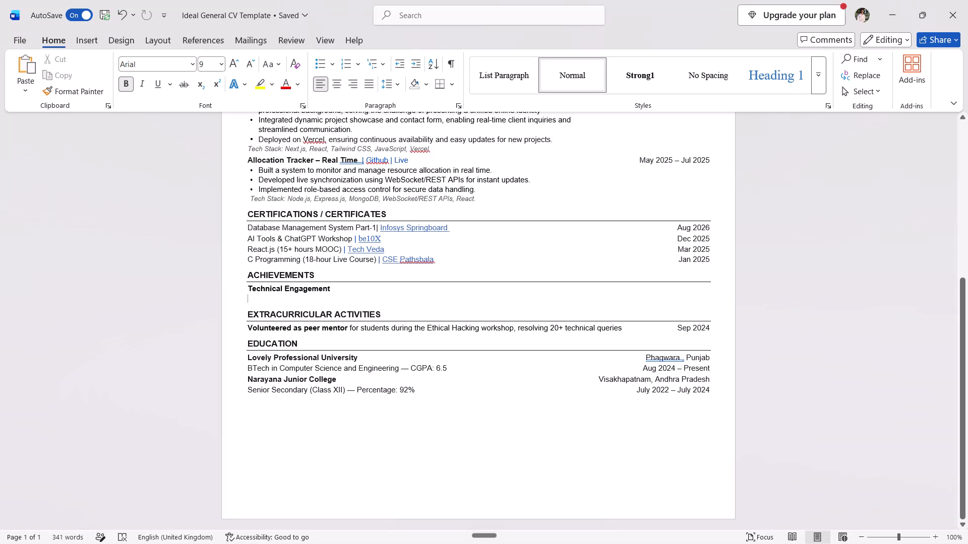
Apply the recently used round bullet to the empty line below "Technical Engagement" in the Achievements section.
click(333, 64)
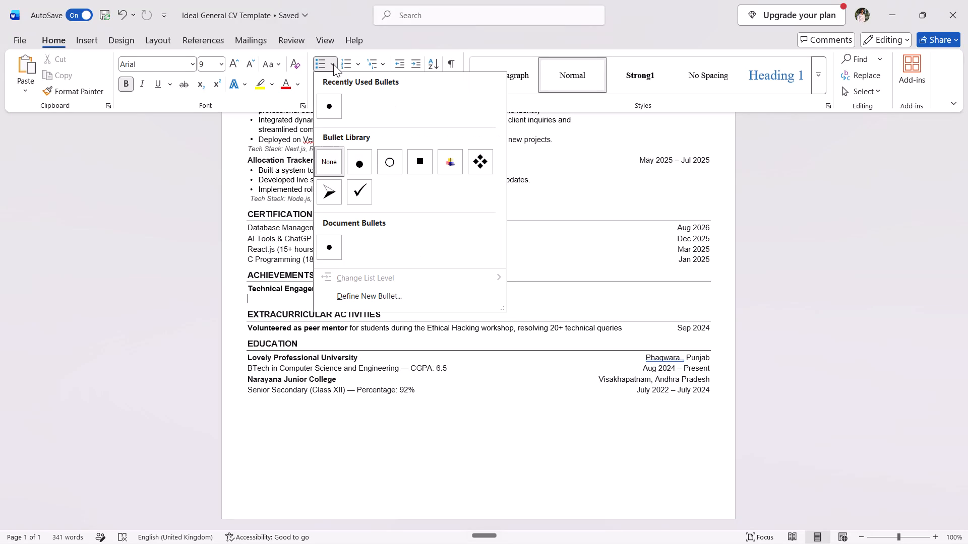
click(328, 106)
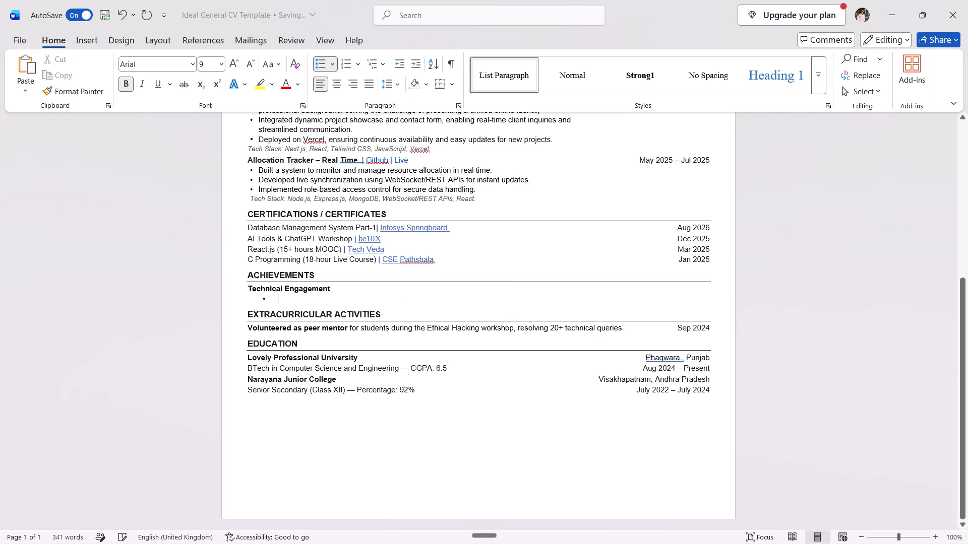
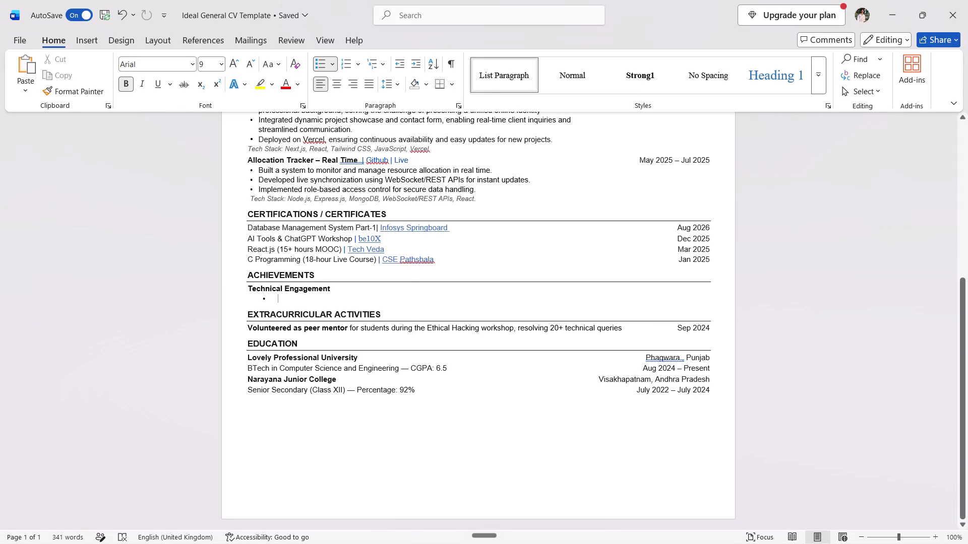
Adjust the list indents of the empty bullet under "Technical Engagement" to bullet position 0 cm and text indent 0.2 cm.
right_click(263, 297)
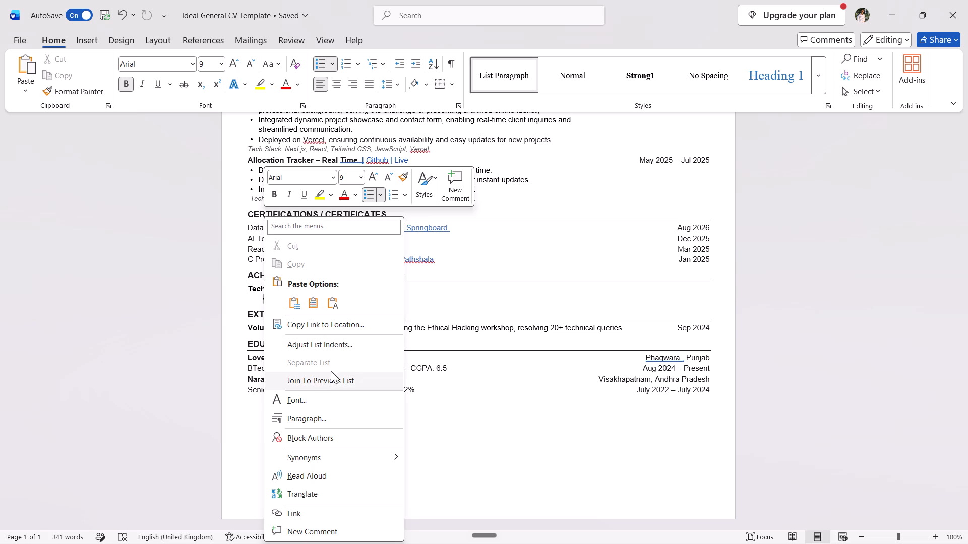
right_click(332, 345)
click(332, 345)
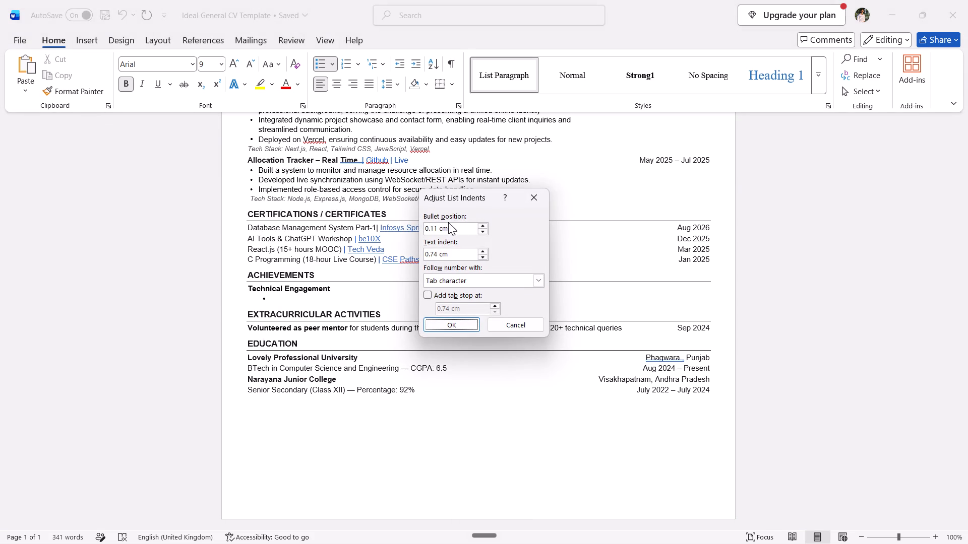
click(482, 222)
double_click(484, 224)
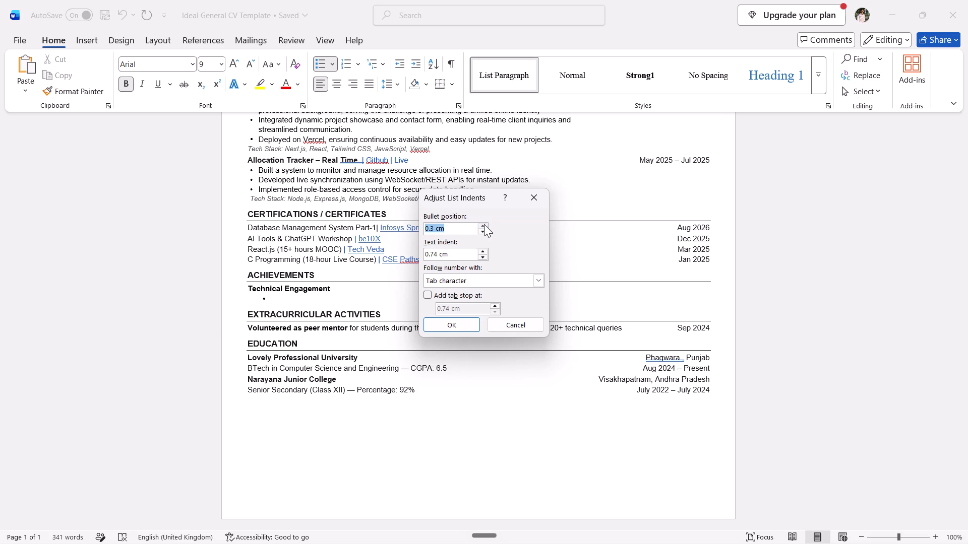
double_click(484, 224)
triple_click(484, 230)
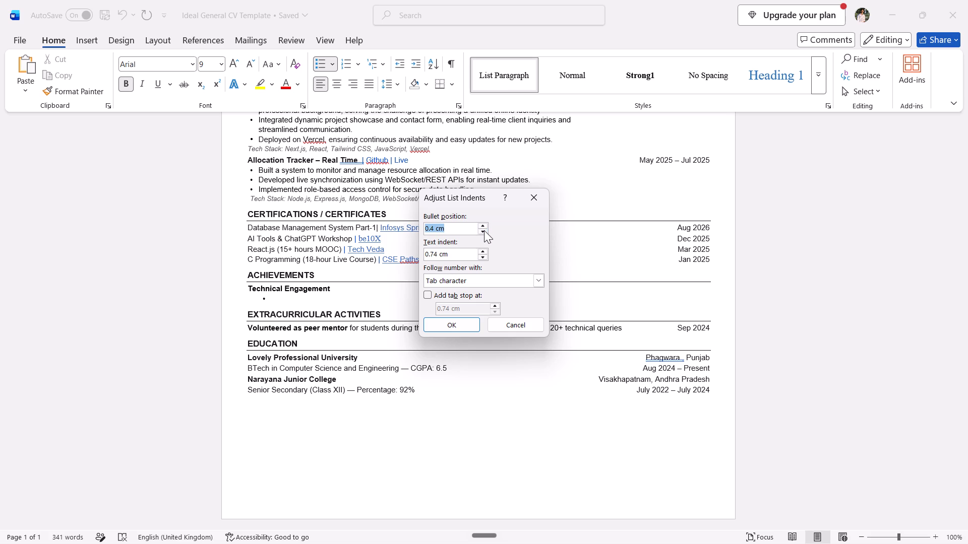
double_click(484, 230)
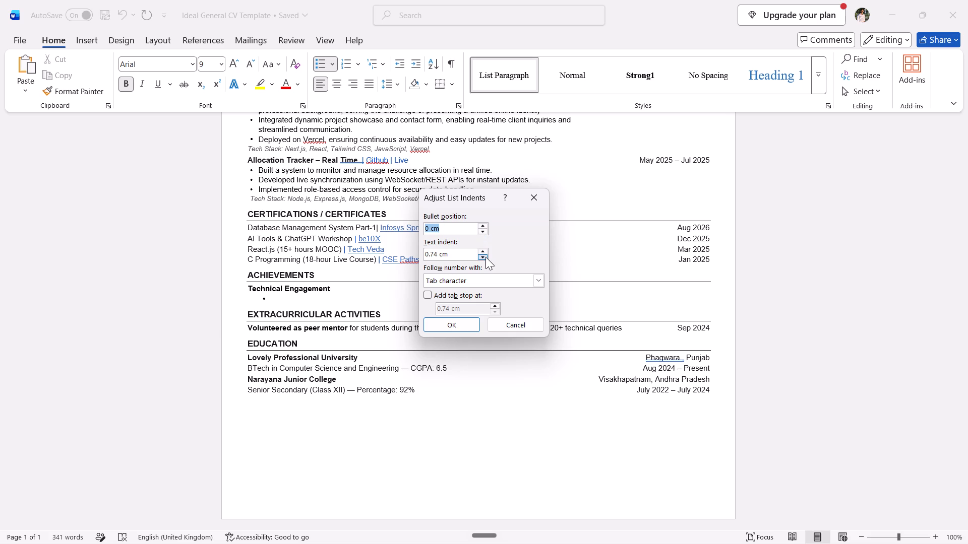
double_click(486, 257)
triple_click(486, 257)
triple_click(486, 257)
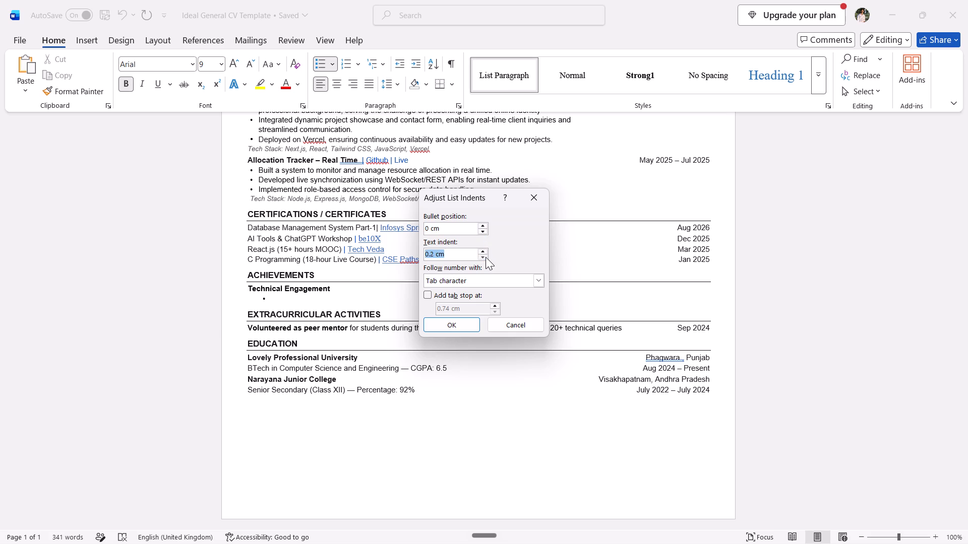
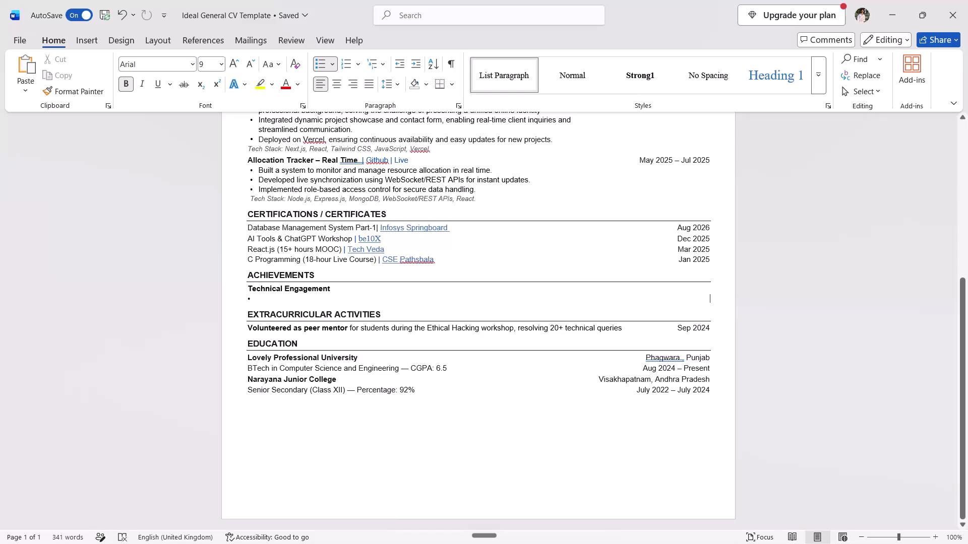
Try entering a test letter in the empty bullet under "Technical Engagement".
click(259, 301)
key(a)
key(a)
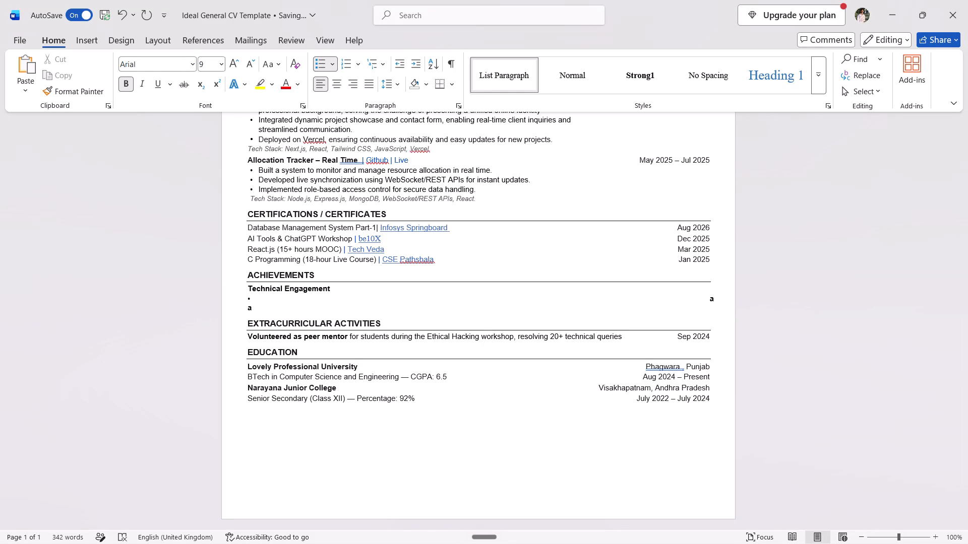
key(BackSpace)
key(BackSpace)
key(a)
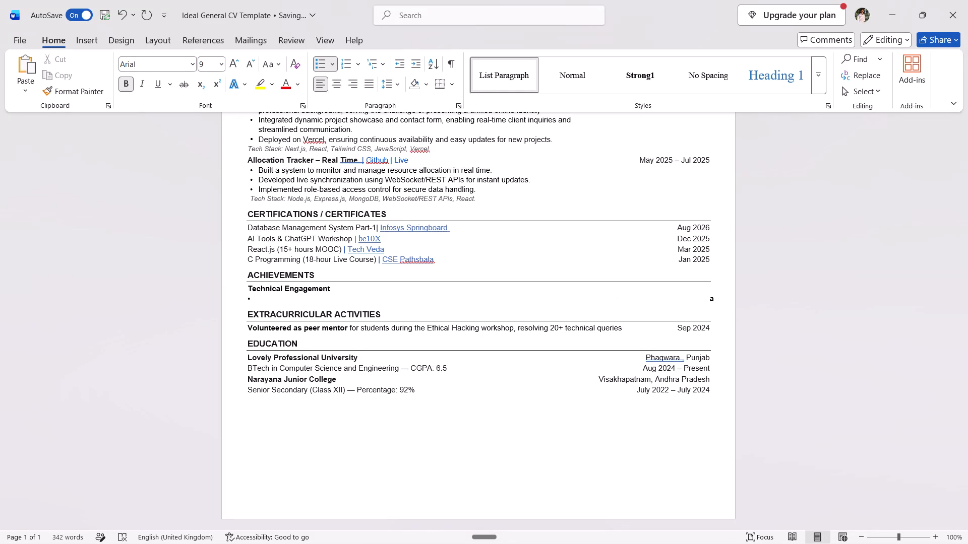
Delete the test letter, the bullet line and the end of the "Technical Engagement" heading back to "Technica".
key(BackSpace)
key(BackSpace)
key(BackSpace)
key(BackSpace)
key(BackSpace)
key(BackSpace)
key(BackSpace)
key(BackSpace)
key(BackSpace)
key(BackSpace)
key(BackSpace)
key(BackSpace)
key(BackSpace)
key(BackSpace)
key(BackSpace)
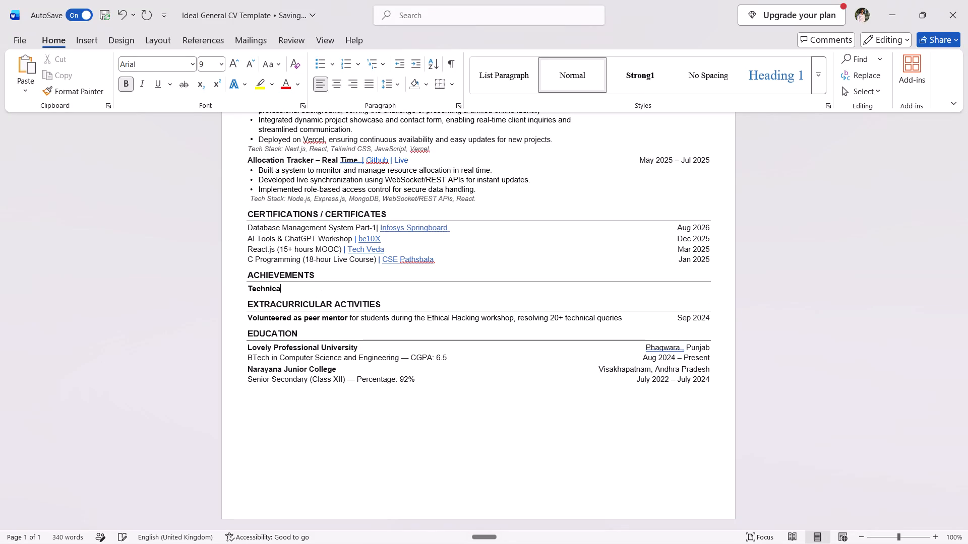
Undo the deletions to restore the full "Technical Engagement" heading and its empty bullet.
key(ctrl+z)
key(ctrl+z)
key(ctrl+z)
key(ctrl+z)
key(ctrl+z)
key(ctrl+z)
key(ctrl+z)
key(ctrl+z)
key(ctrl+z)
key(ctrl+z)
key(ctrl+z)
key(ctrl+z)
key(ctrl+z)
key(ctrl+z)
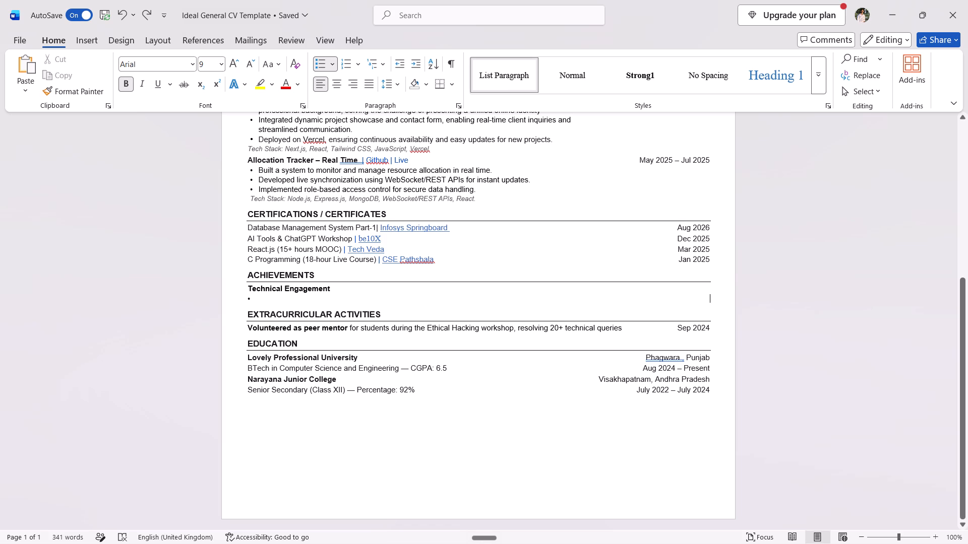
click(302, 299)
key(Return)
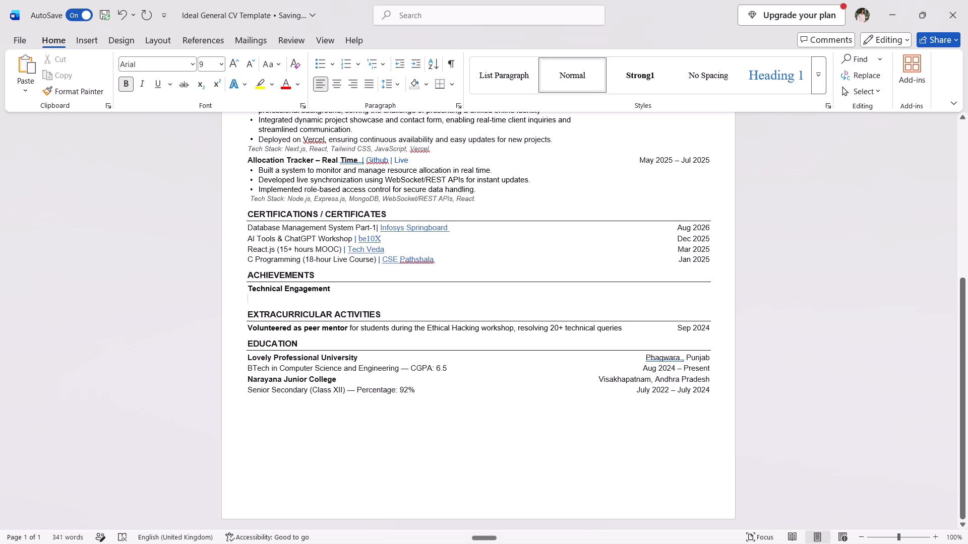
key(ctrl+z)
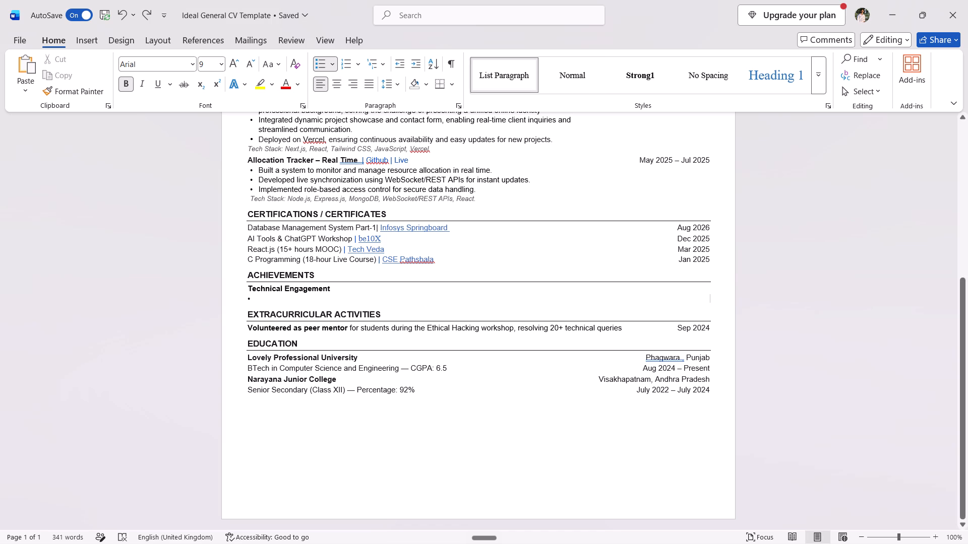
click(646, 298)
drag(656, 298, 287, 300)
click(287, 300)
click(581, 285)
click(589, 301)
Undo the earlier list indent change on the empty bullet under "Technical Engagement".
key(ctrl+z)
key(ctrl+z)
key(ctrl+z)
key(ctrl+z)
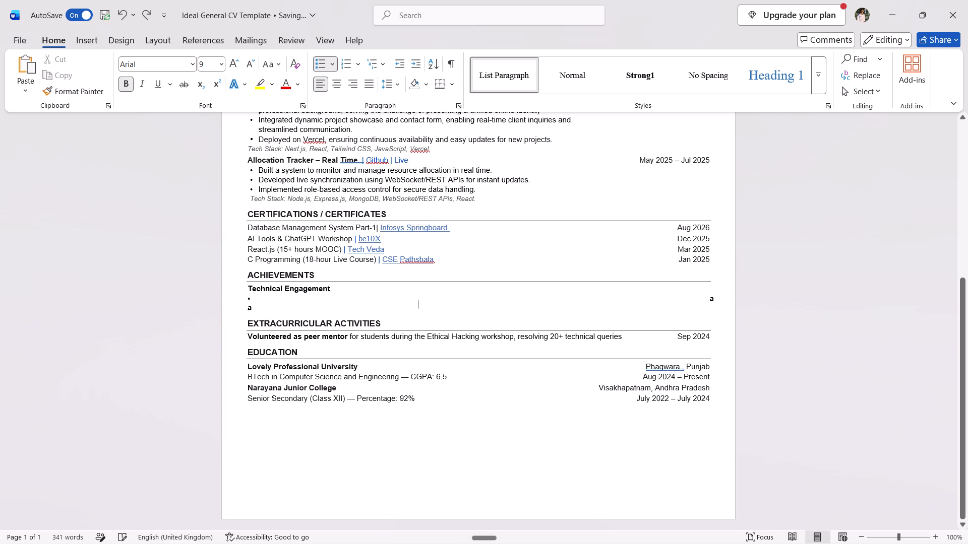
key(ctrl+z)
key(ctrl+z)
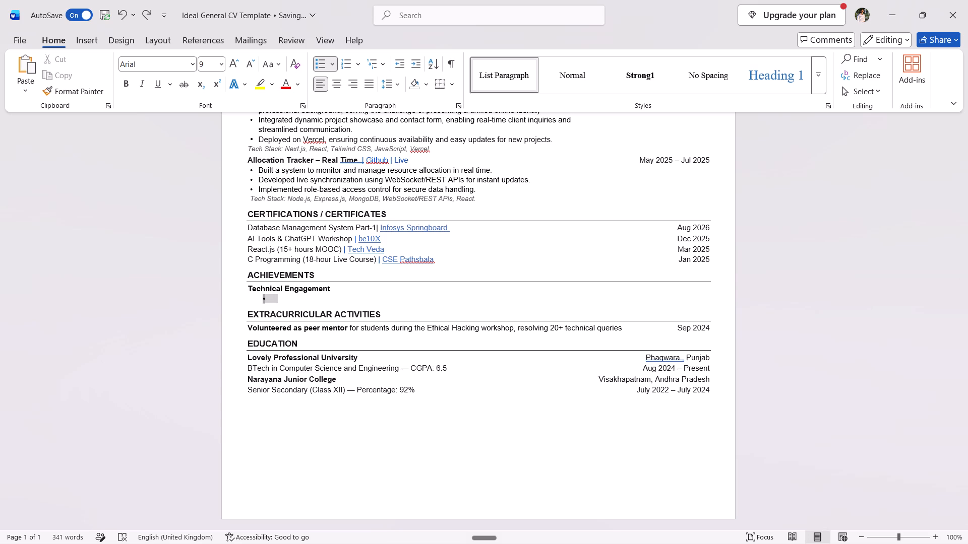
Set the list indents of the bullet under "Technical Engagement" to follow the bullet with Nothing, and add a leading space.
click(589, 301)
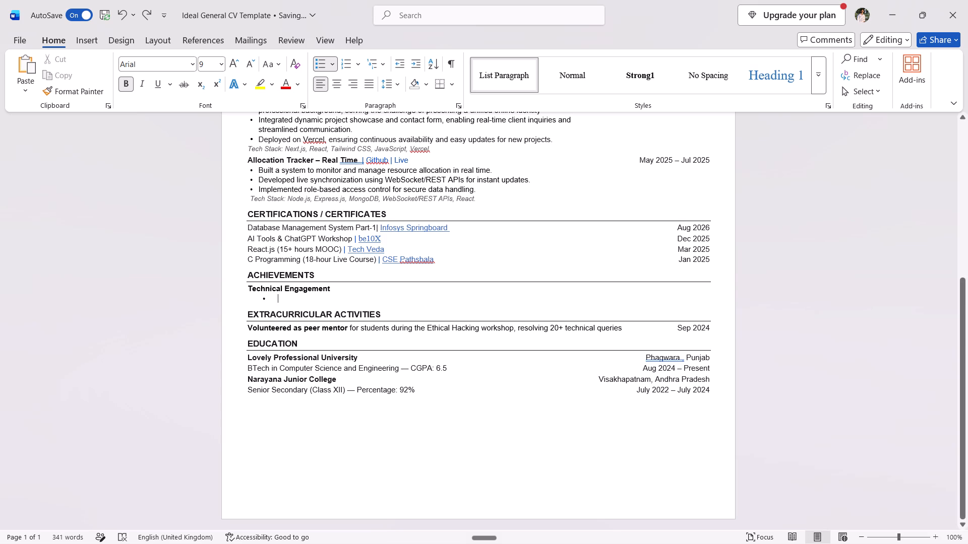
click(269, 301)
right_click(264, 298)
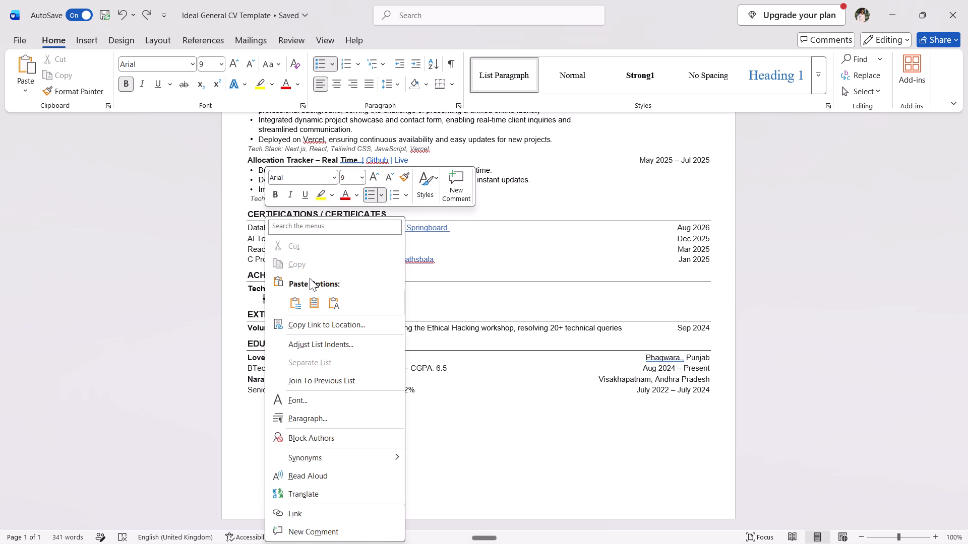
click(338, 347)
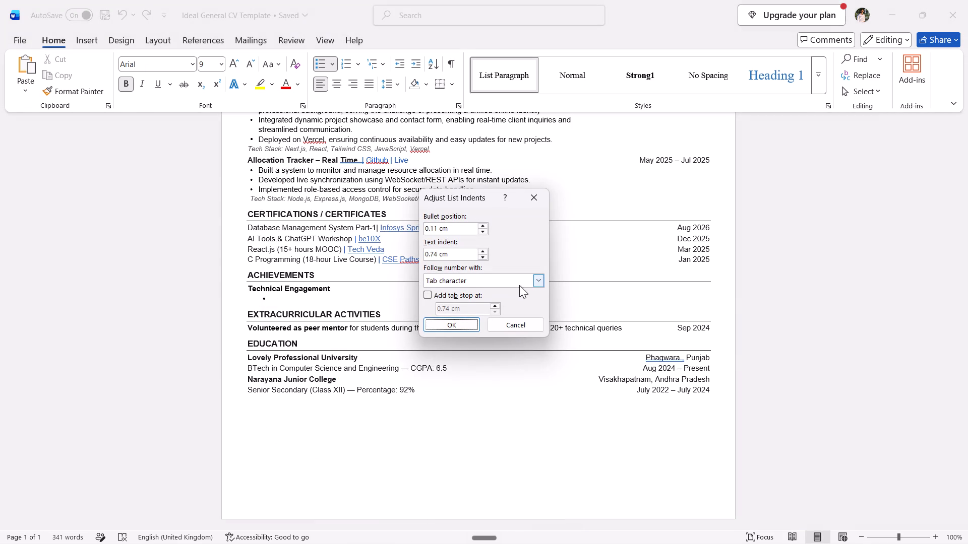
click(537, 279)
click(483, 308)
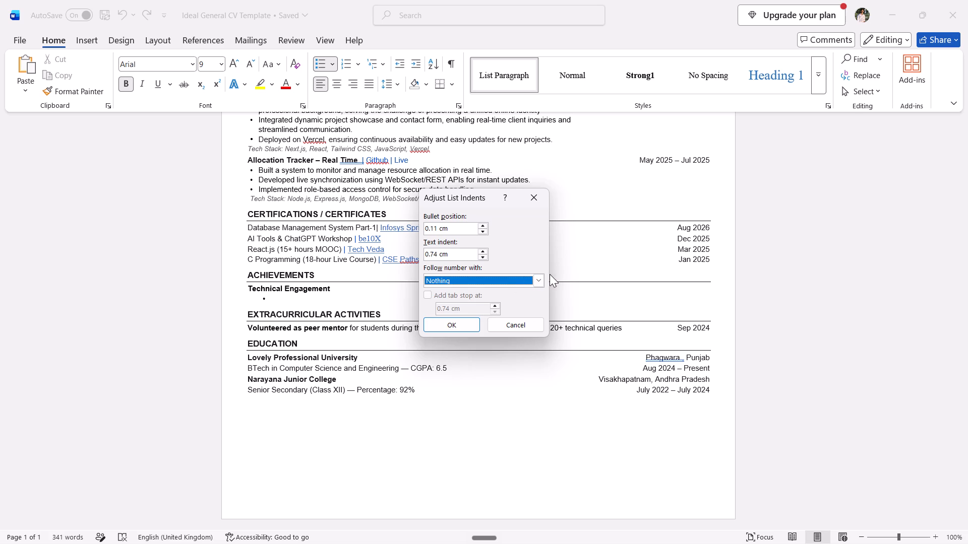
click(463, 324)
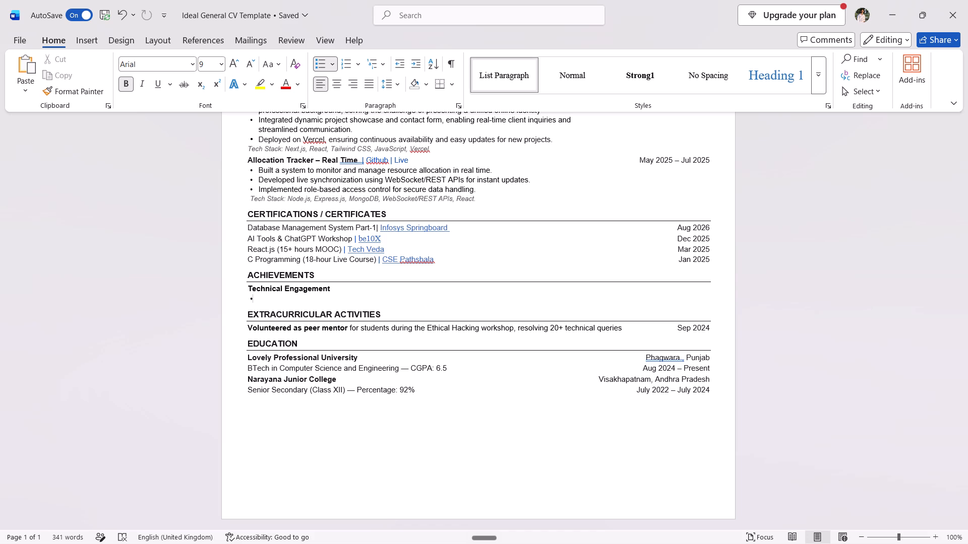
key(space)
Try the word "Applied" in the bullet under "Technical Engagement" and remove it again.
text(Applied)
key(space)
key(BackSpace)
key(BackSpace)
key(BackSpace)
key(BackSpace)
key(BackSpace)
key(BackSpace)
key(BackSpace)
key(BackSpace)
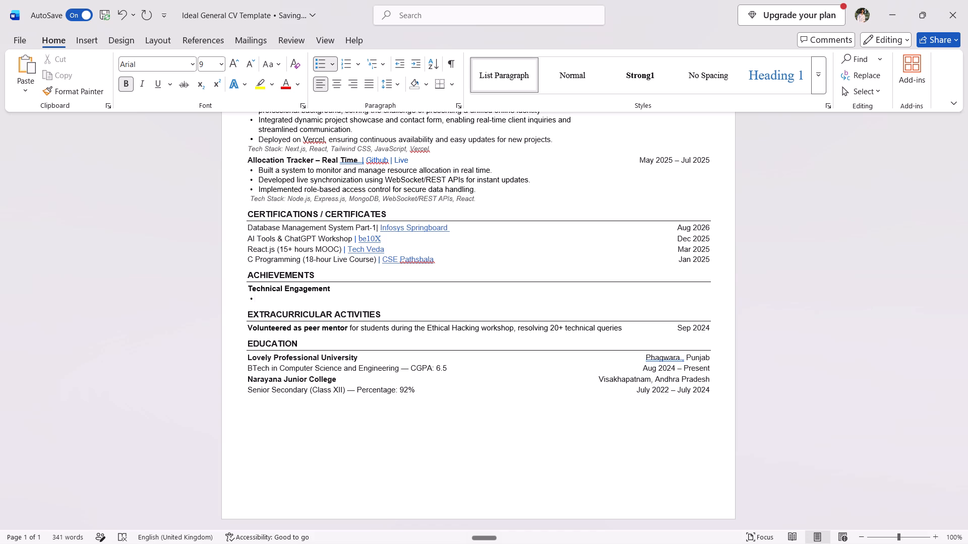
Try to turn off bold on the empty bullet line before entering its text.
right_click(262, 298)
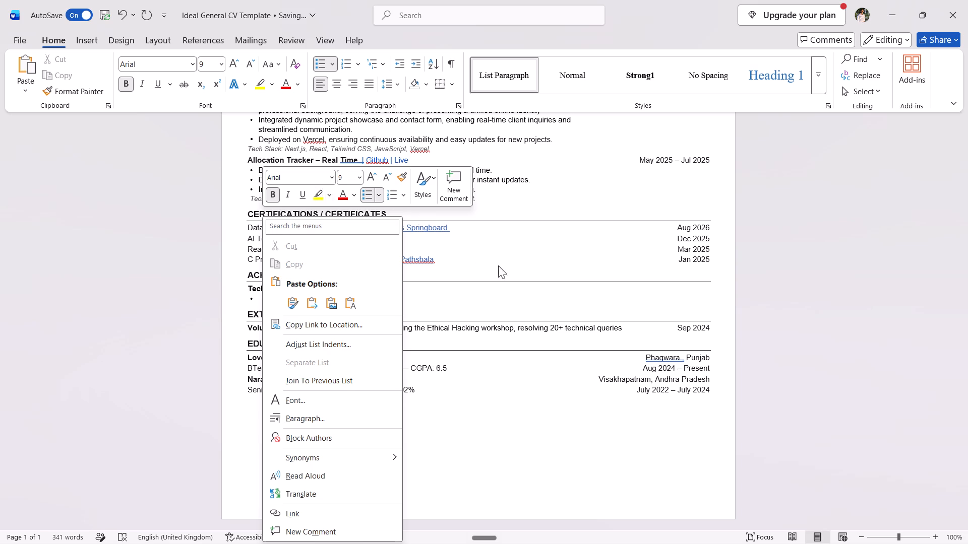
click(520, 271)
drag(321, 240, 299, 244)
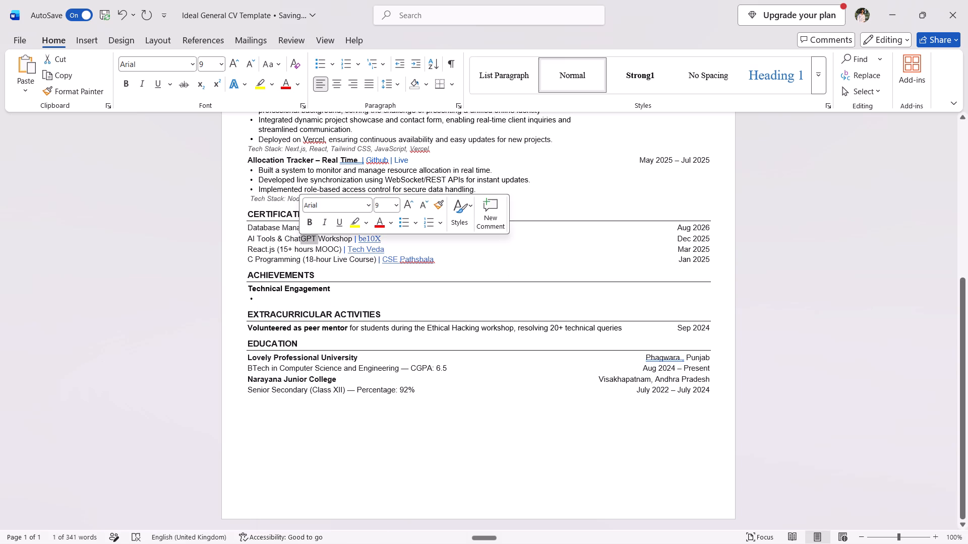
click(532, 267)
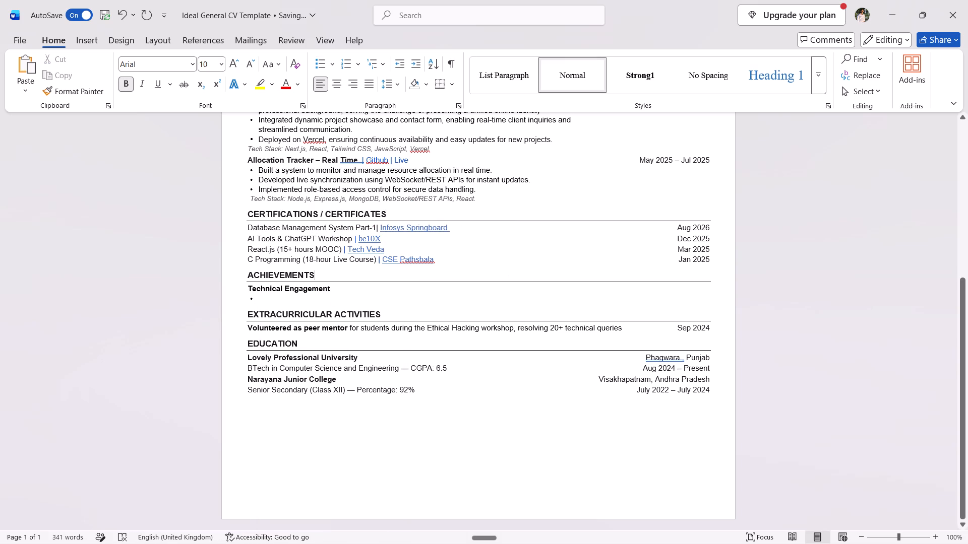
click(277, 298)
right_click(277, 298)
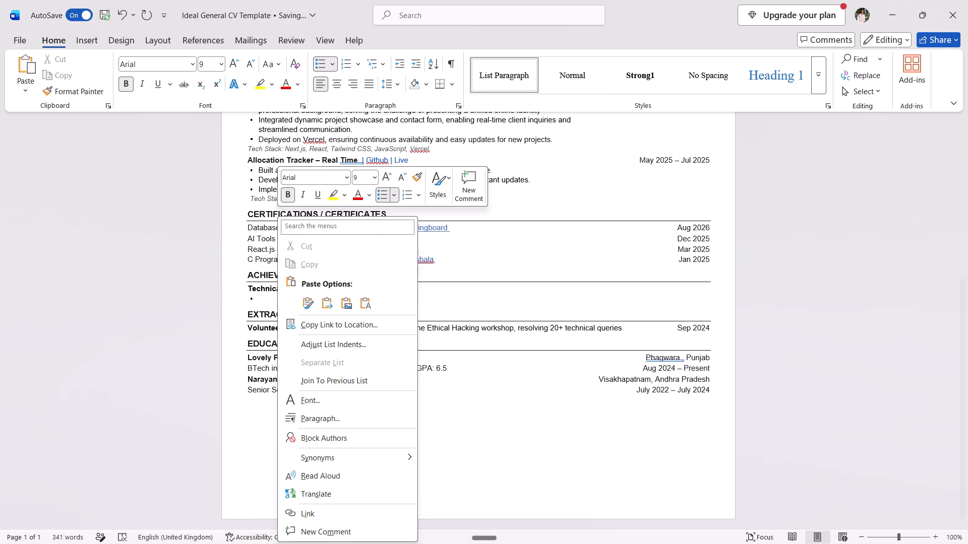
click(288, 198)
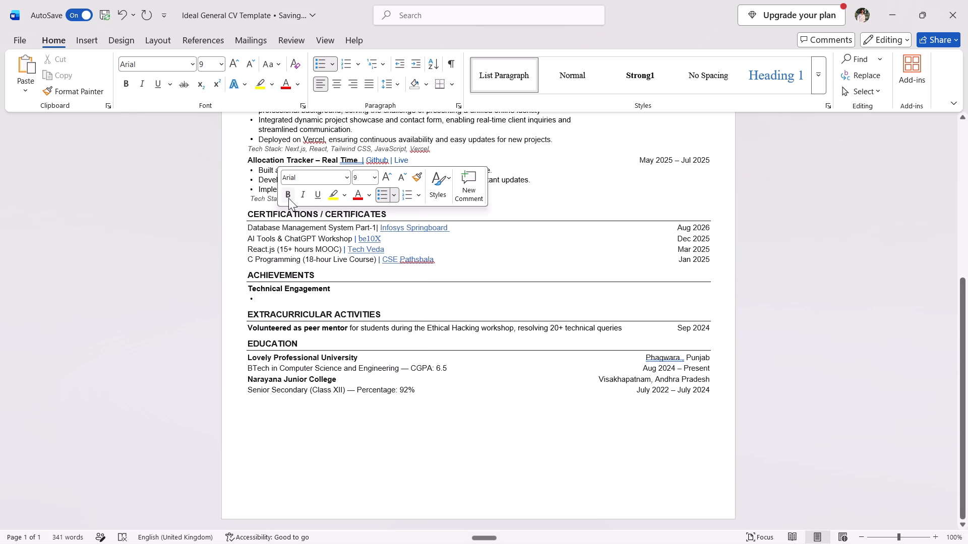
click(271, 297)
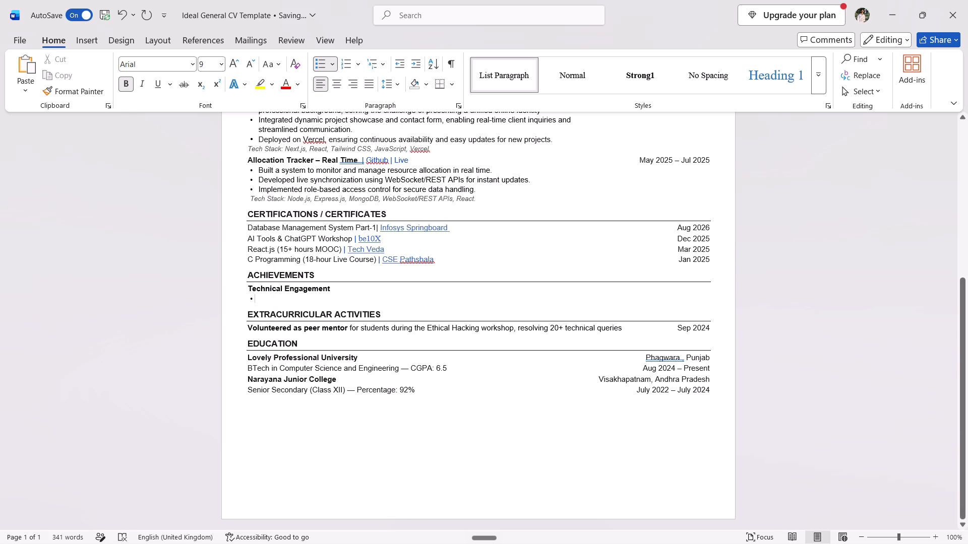
Enter "Applied progeamming" in the bullet under "Technical Engagement" and remove the bold formatting from that text.
text(Applied progeamming)
key(space)
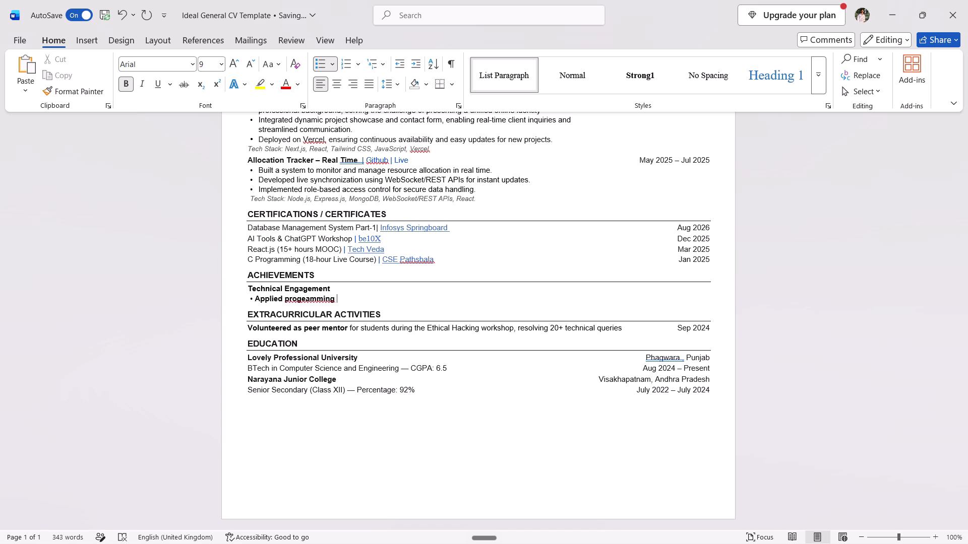
drag(339, 301, 279, 301)
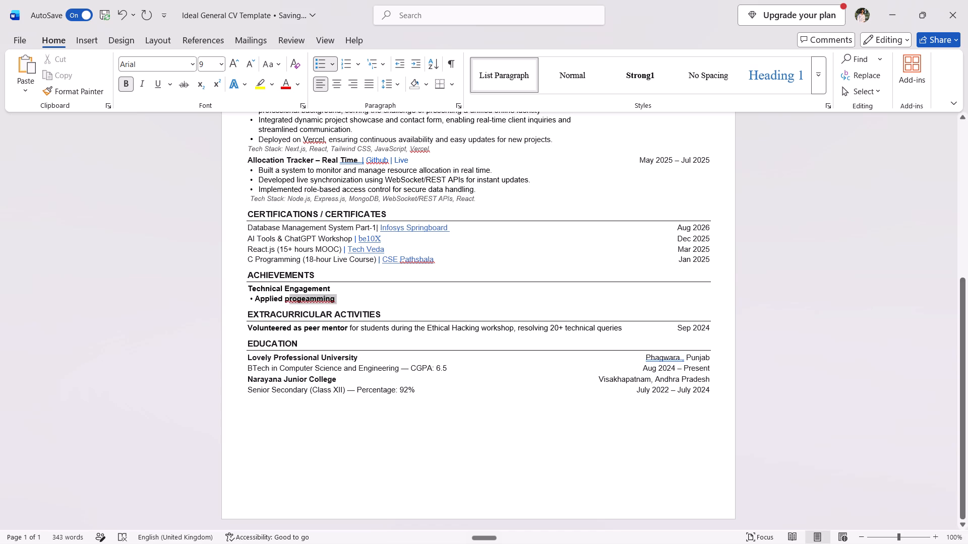
drag(279, 301, 255, 301)
click(270, 280)
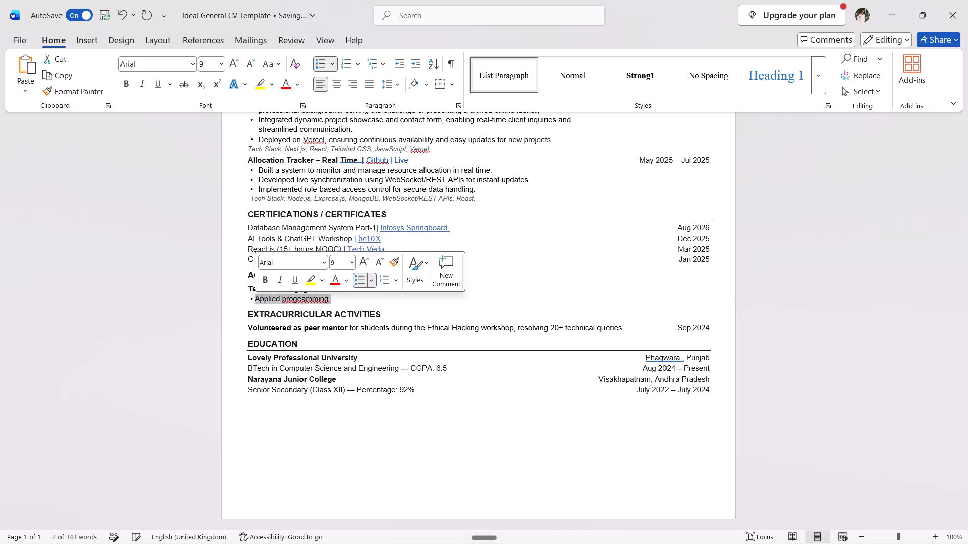
Correct the misspelled "progeamming" in the bullet to "programming".
click(361, 300)
key(BackSpace)
key(BackSpace)
key(BackSpace)
key(BackSpace)
key(BackSpace)
key(BackSpace)
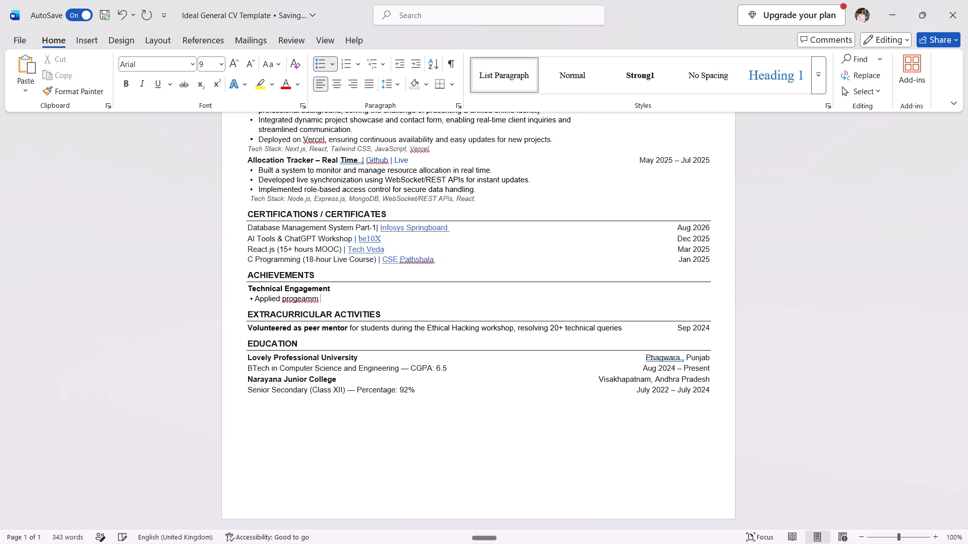
key(BackSpace)
key(BackSpace)
text(ra)
text(mming)
key(space)
Continue the "Applied programming" bullet with "and web development concepts through hands-on academic and personal projects".
text(and)
key(space)
text(web development)
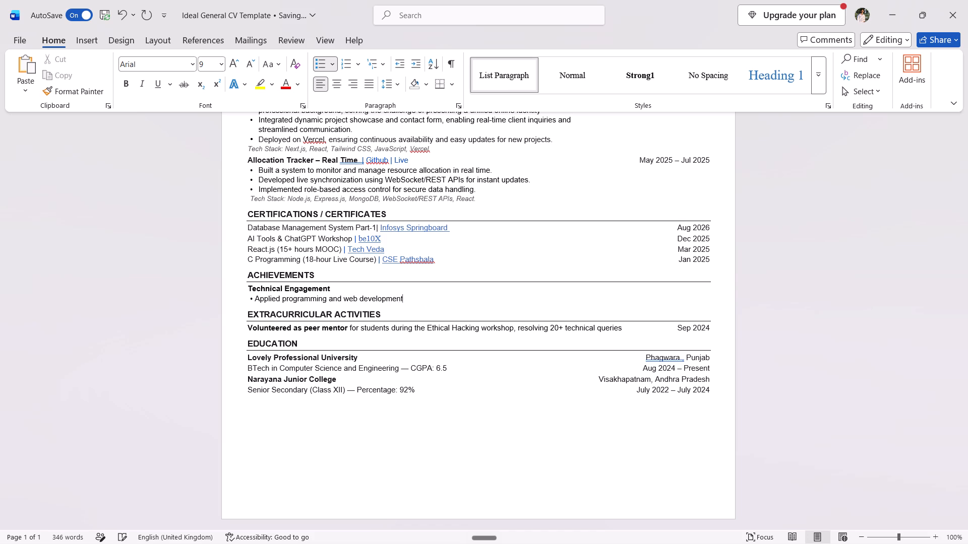
key(space)
text(concepts through)
key(space)
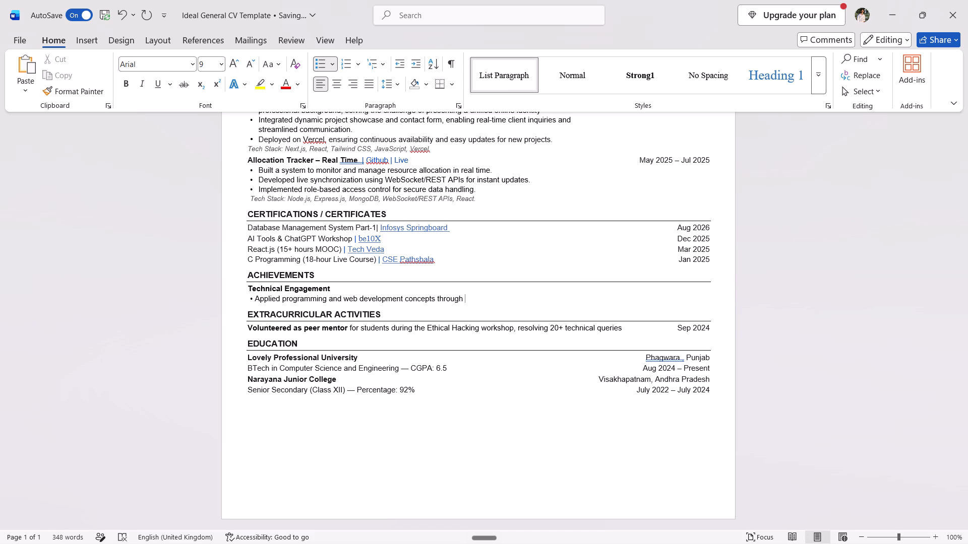
text(hands)
text(-on)
key(space)
text(academic)
key(space)
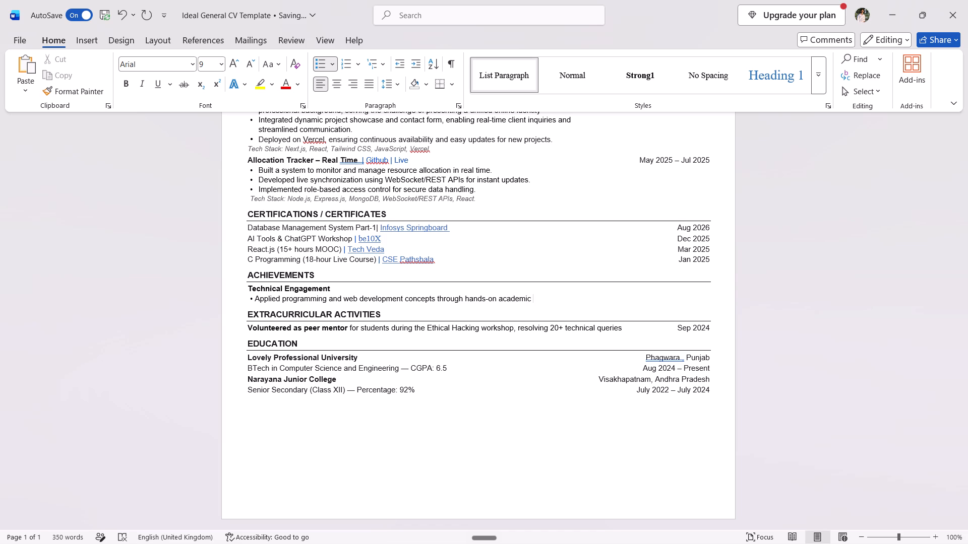
text(and personal projectas)
key(BackSpace)
key(BackSpace)
key(s)
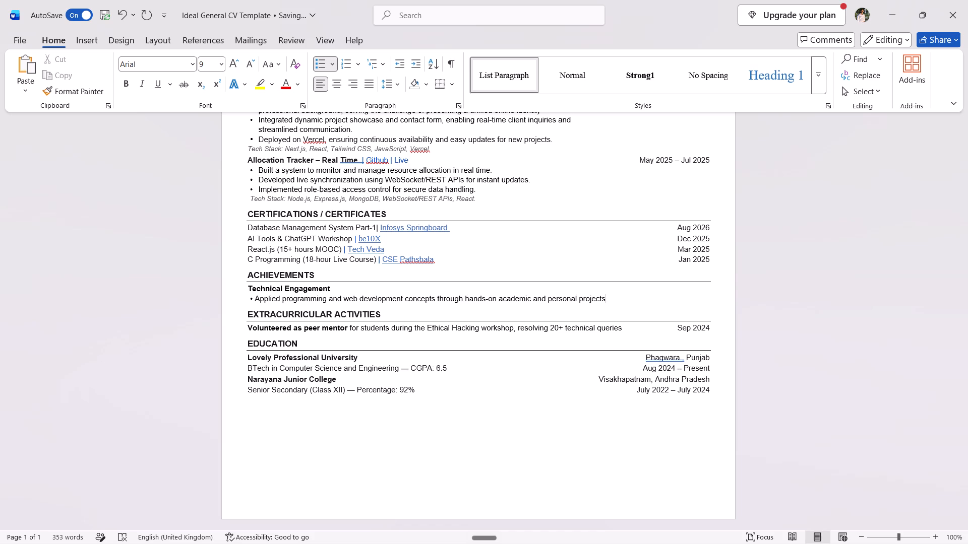
Delete the word "projects" from the end of the Technical Engagement bullet.
key(BackSpace)
key(BackSpace)
key(BackSpace)
key(BackSpace)
key(BackSpace)
key(BackSpace)
key(BackSpace)
key(BackSpace)
key(BackSpace)
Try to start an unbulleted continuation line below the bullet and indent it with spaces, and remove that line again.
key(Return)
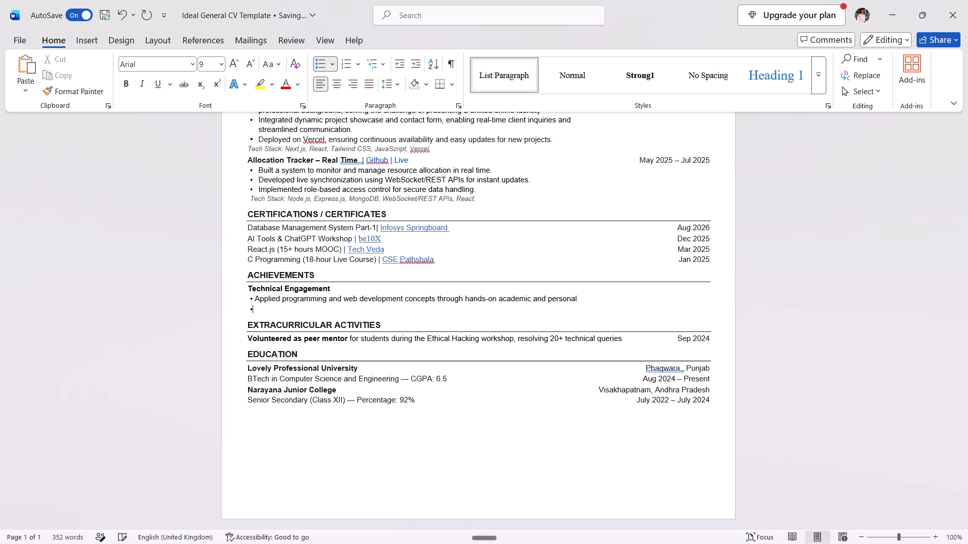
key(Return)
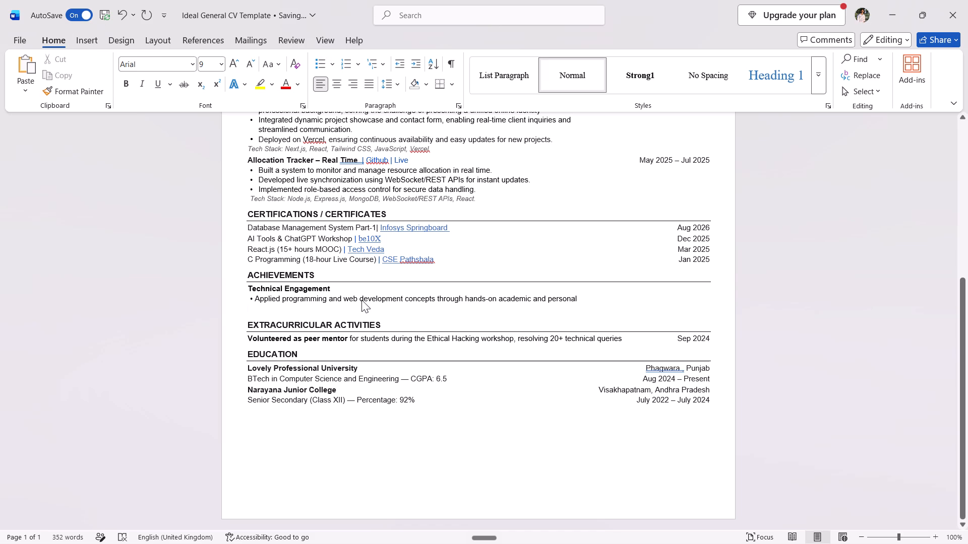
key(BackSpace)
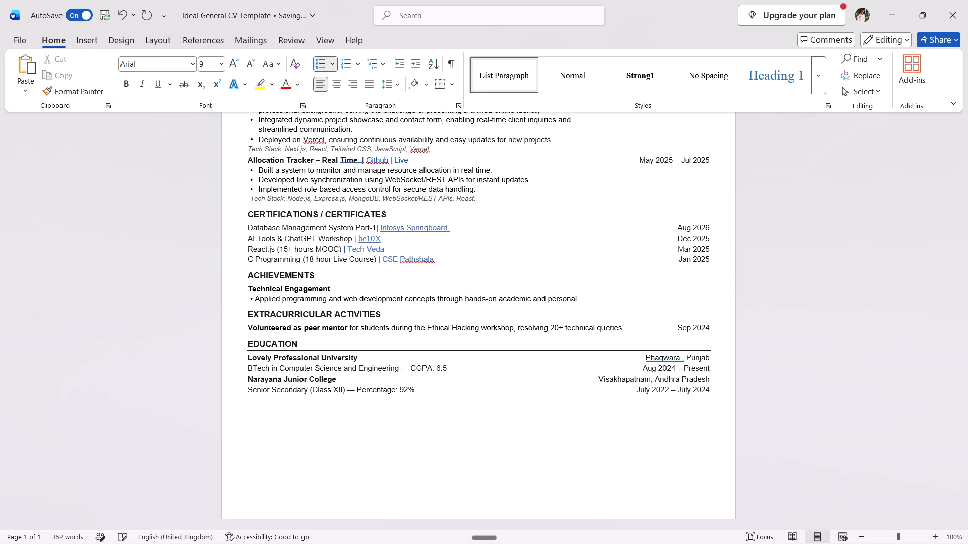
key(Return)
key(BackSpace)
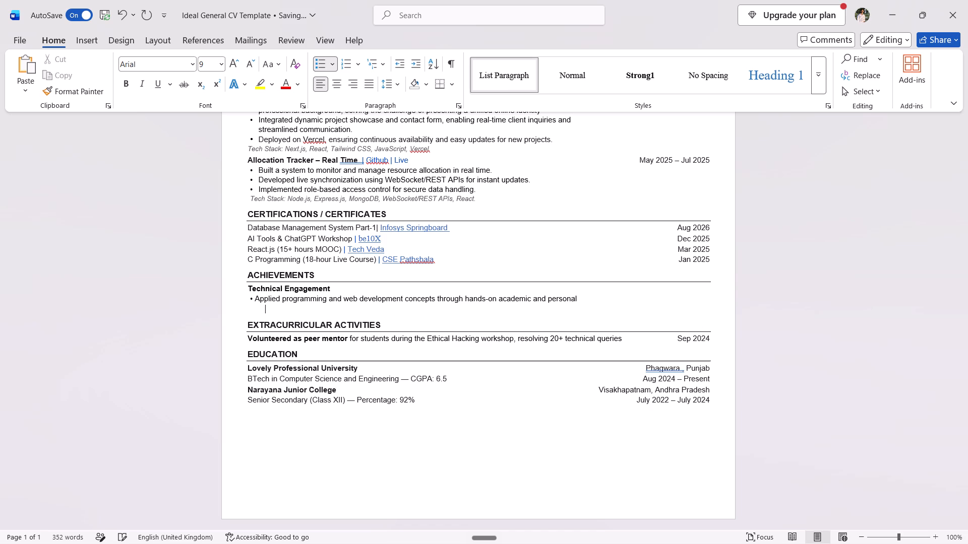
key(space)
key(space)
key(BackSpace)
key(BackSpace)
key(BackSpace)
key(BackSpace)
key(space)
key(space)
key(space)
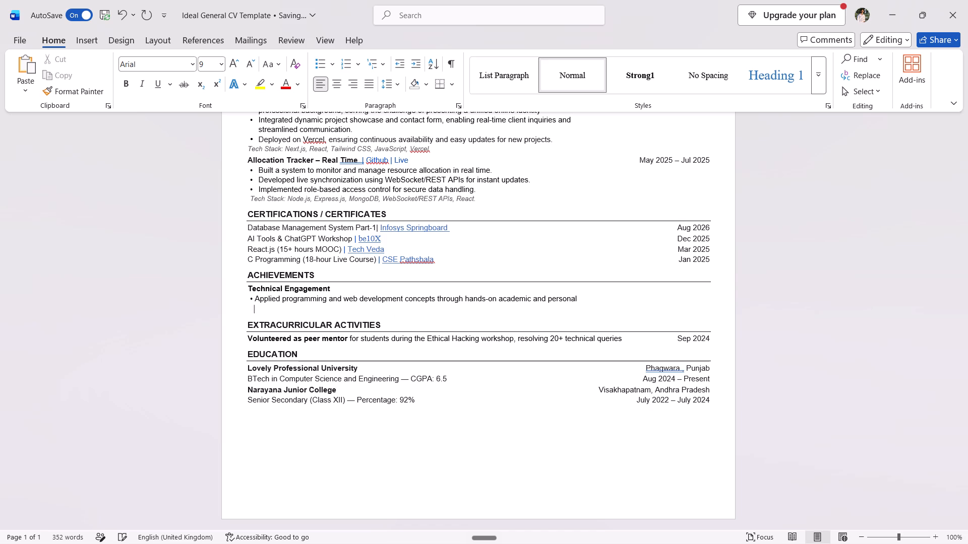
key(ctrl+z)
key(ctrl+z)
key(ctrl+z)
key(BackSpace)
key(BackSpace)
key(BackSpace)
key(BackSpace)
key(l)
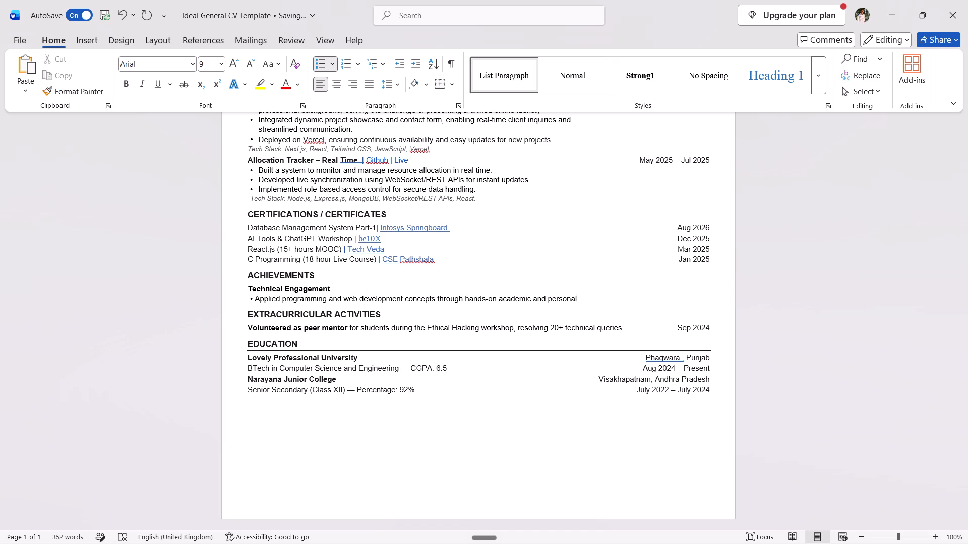
Start an unbulleted line below the Technical Engagement bullet and enter "projects" on it.
key(Return)
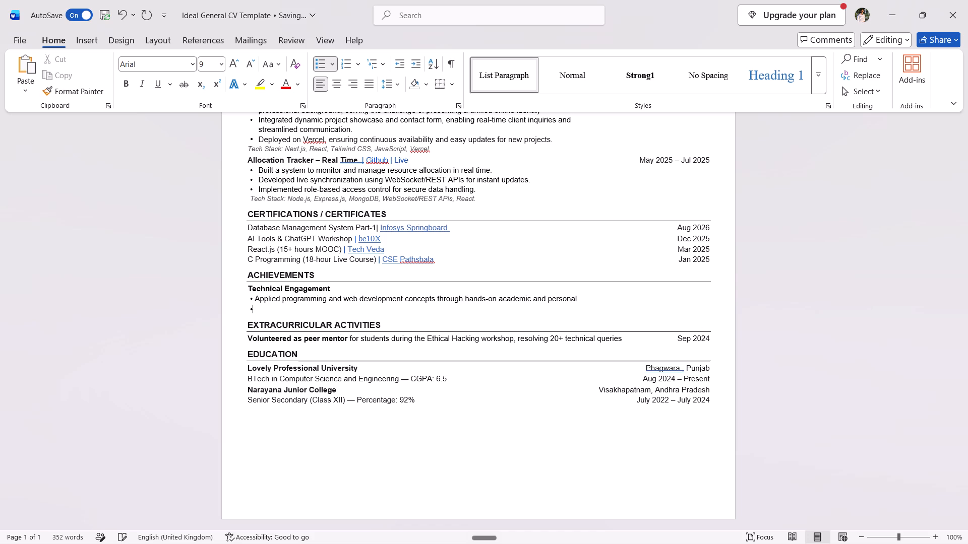
key(BackSpace)
key(BackSpace)
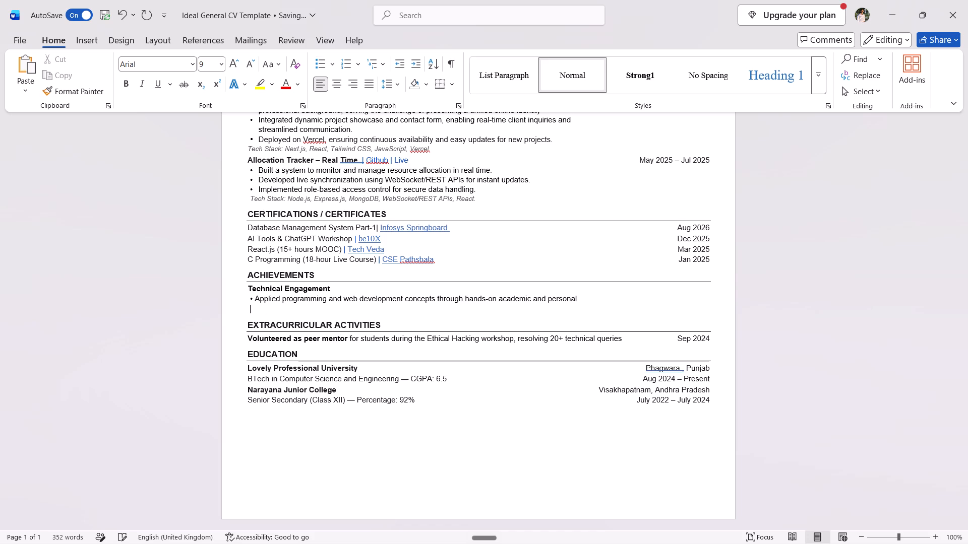
text(proje)
text(cts)
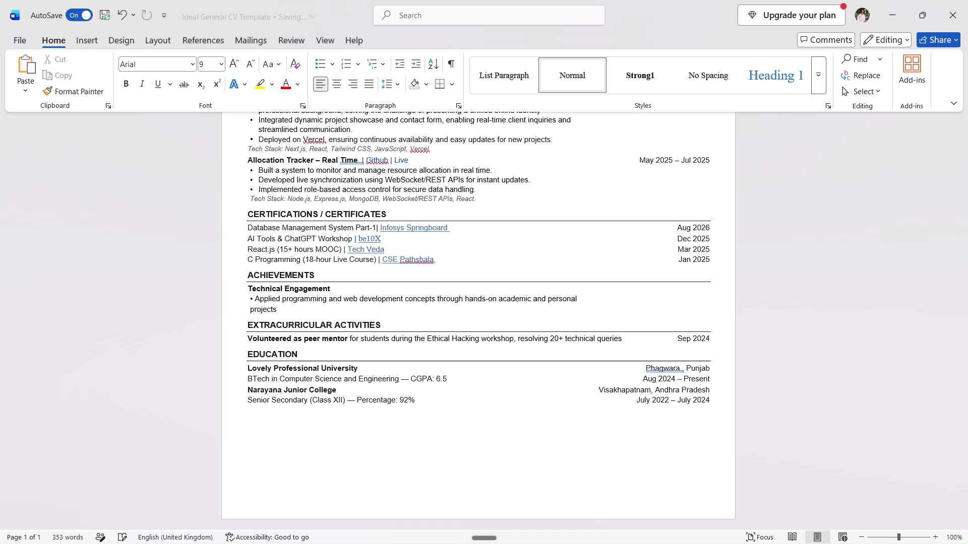
Indent the "projects" line with two spaces so it aligns with the bullet text above.
key(Left)
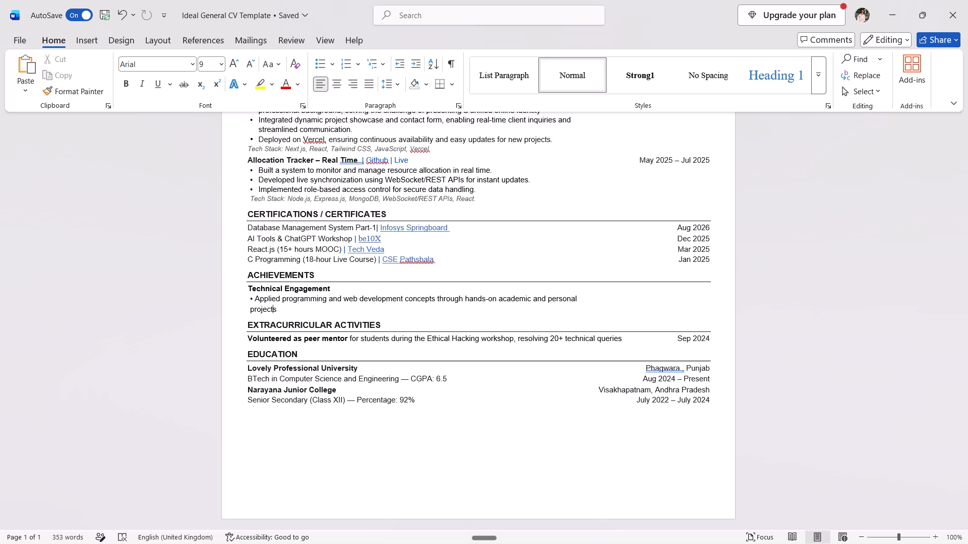
key(Left)
key(Left)
key(Left)
key(Left)
key(Left)
key(Left)
key(Left)
key(space)
key(space)
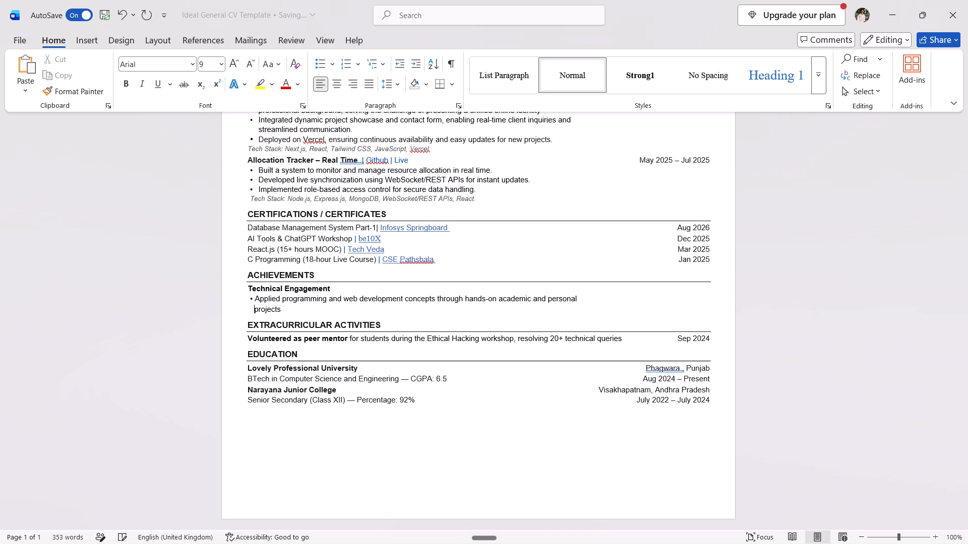
key(space)
key(BackSpace)
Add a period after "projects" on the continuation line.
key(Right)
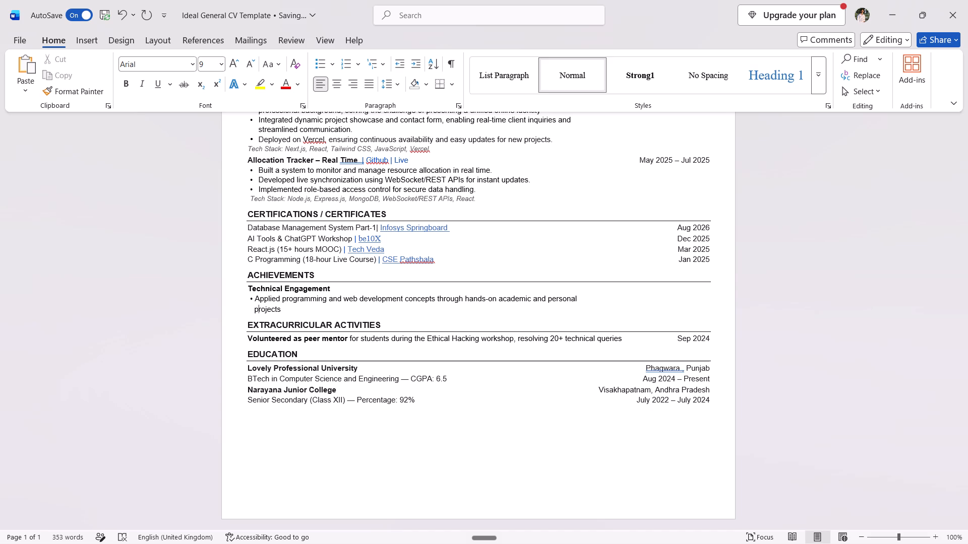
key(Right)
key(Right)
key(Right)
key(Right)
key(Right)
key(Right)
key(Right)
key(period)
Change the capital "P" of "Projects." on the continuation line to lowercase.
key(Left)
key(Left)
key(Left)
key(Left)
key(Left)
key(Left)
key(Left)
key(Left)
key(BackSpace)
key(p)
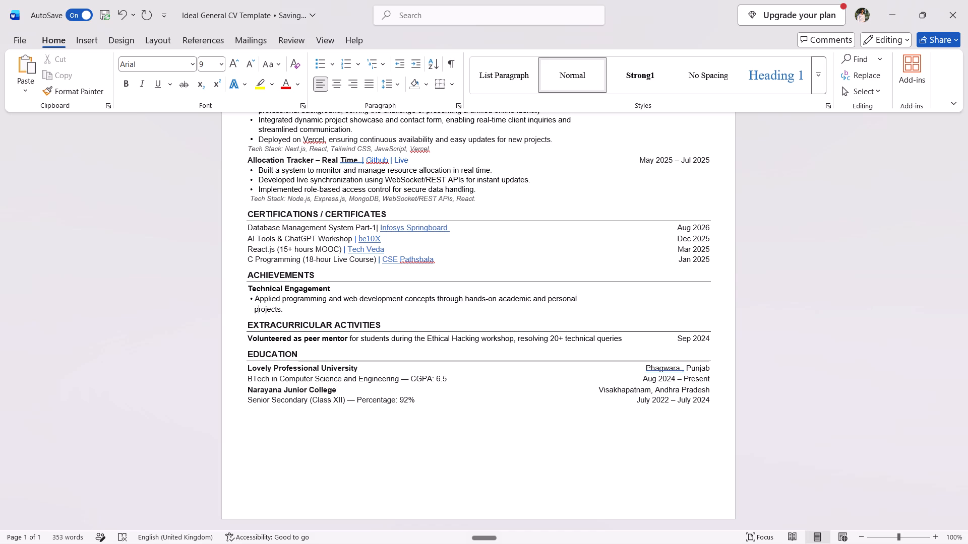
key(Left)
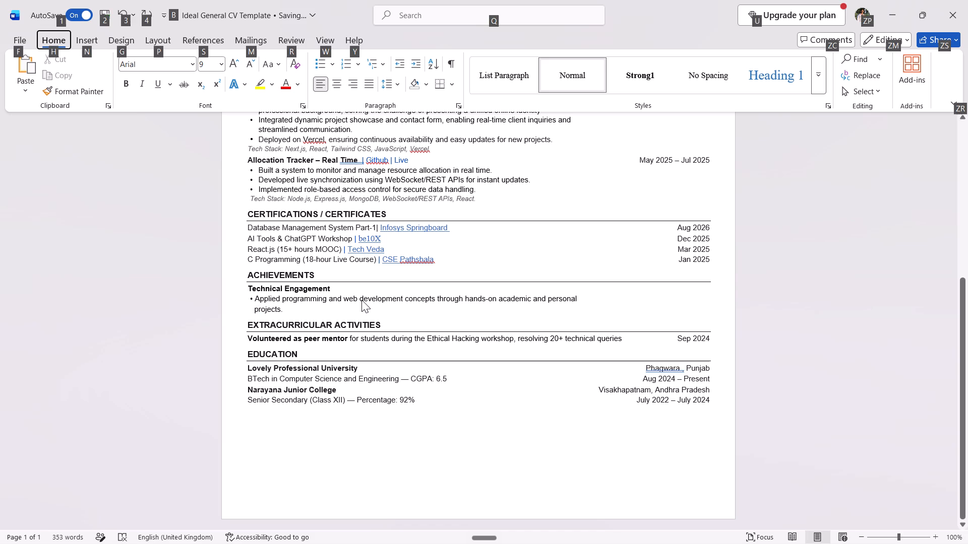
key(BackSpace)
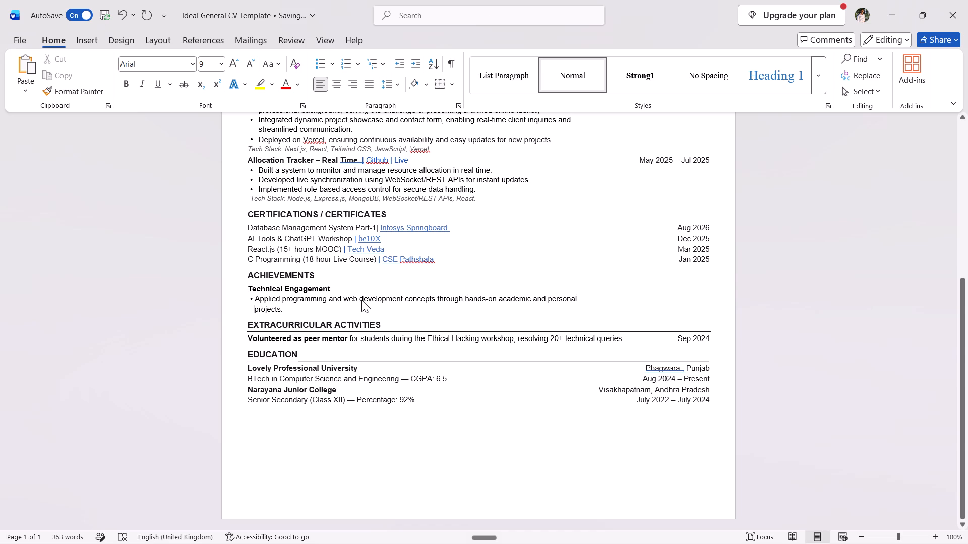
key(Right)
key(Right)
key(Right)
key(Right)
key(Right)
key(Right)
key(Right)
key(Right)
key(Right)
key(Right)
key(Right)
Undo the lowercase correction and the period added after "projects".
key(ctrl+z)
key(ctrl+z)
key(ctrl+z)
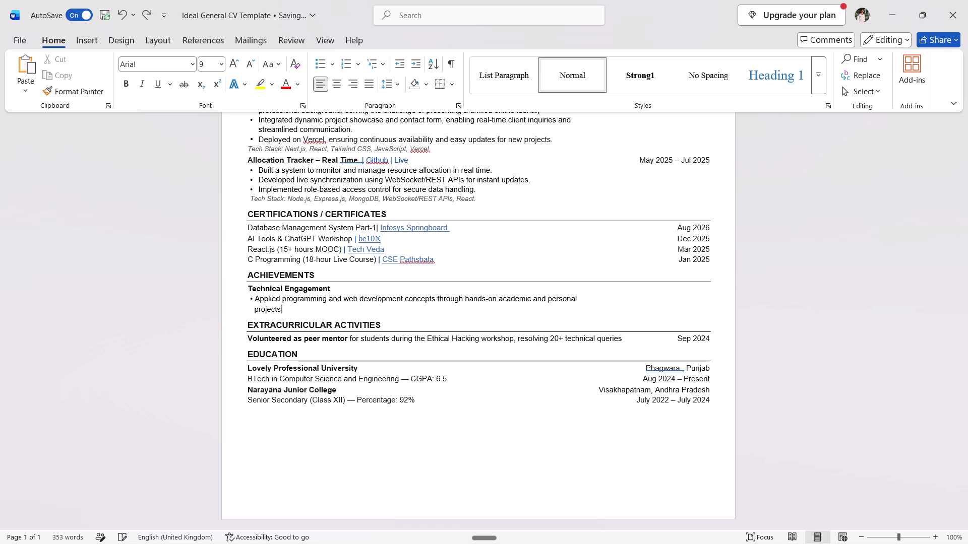
Undo the recent edits on the continuation line back past the word "projects", leaving the line below the first bullet empty.
key(ctrl+z)
key(ctrl+z)
key(ctrl+z)
key(ctrl+z)
key(ctrl+z)
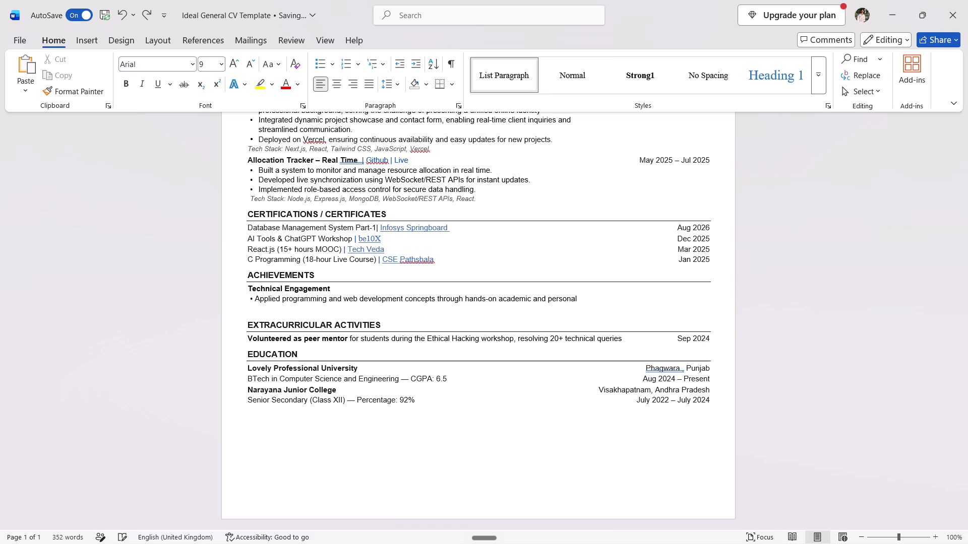
Re-enter "projects" on the line below the first Technical Engagement bullet, indented with three spaces.
key(BackSpace)
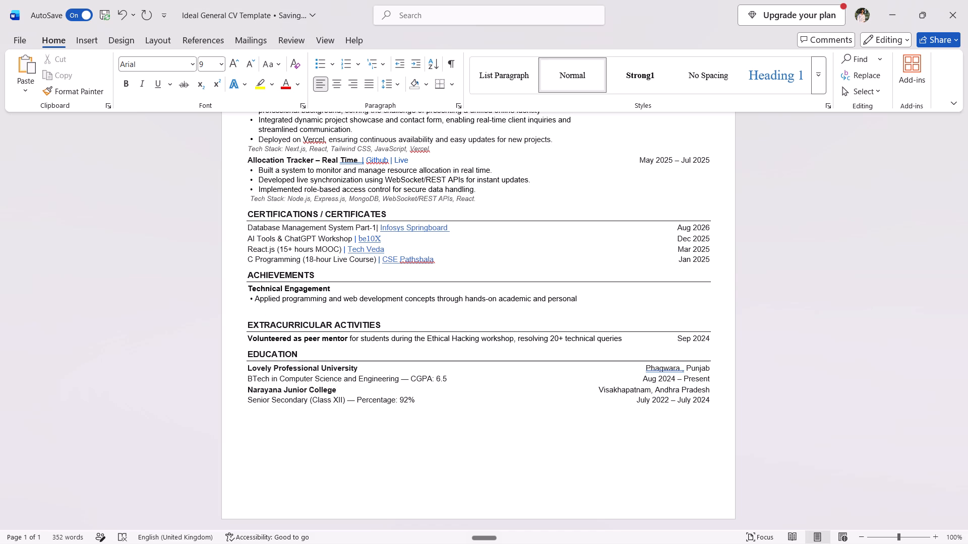
key(space)
key(space)
key(space)
text(projects)
Remove one leading space before "projects" to align it with the bullet text above.
key(Left)
key(Left)
key(Left)
key(Left)
key(Left)
key(Left)
key(Left)
key(Left)
key(BackSpace)
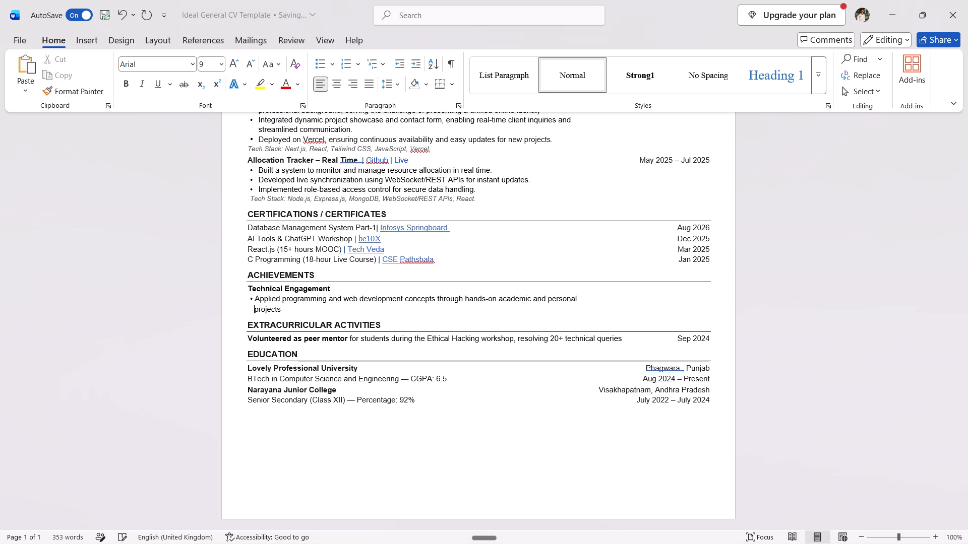
Add a period after "projects" and start a new line below it.
key(Right)
key(Right)
key(Right)
key(Right)
key(Right)
key(Right)
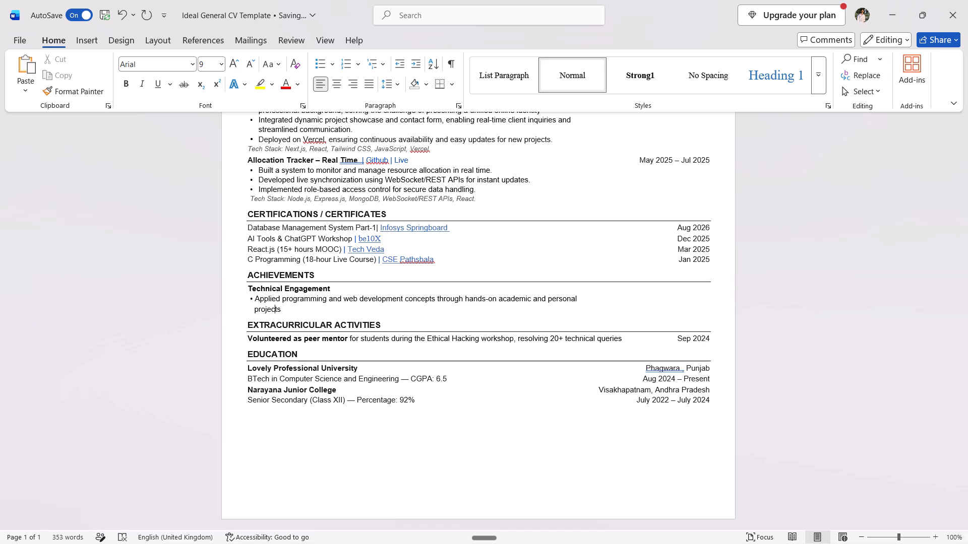
key(Right)
key(Right)
key(period)
key(Return)
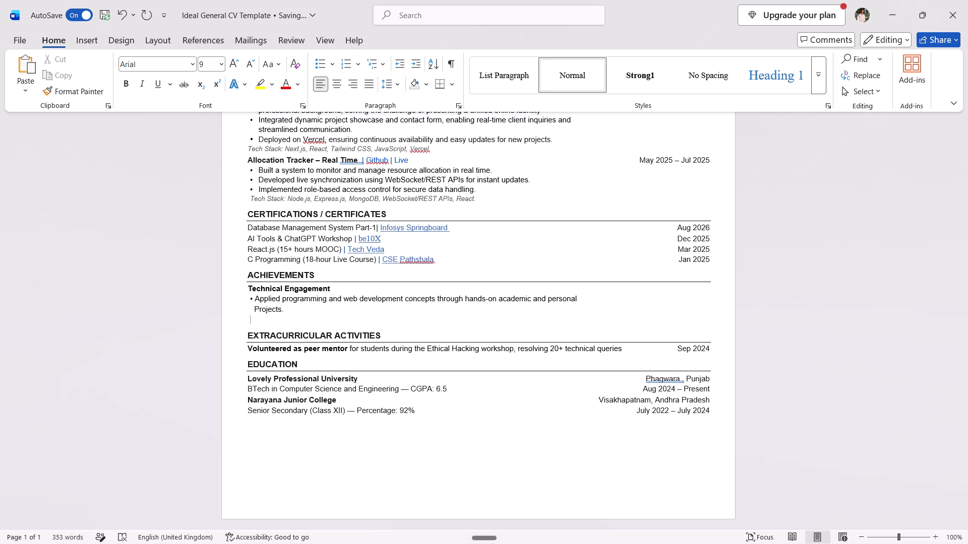
Change the capital "P" of "Projects." on the continuation line to lowercase.
key(Up)
key(Right)
key(Right)
key(Right)
key(BackSpace)
key(p)
Insert a new bulleted line directly below "projects." in the Technical Engagement entry.
key(Left)
key(Left)
key(Left)
key(Right)
key(Right)
key(Right)
key(Right)
key(Right)
key(Right)
key(Right)
key(Right)
key(Right)
key(Right)
key(Right)
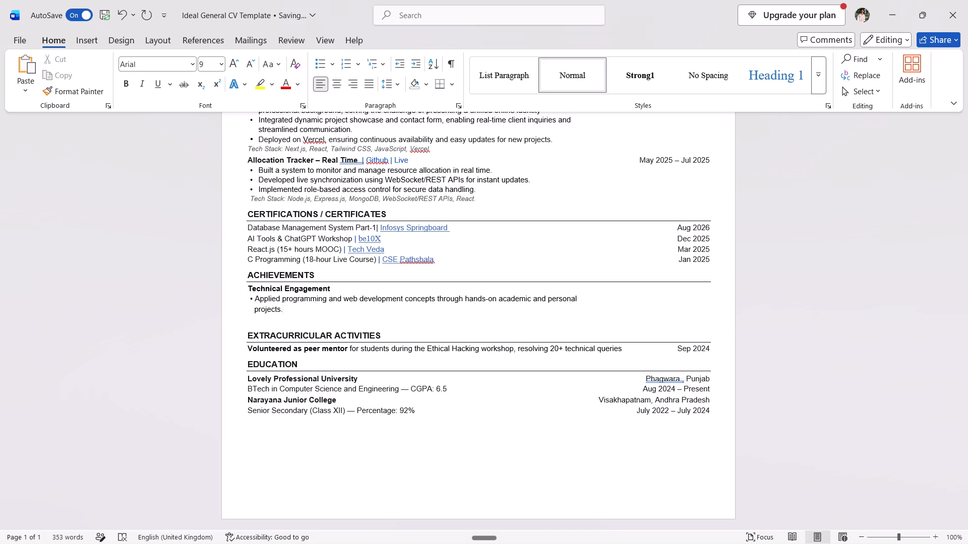
key(Return)
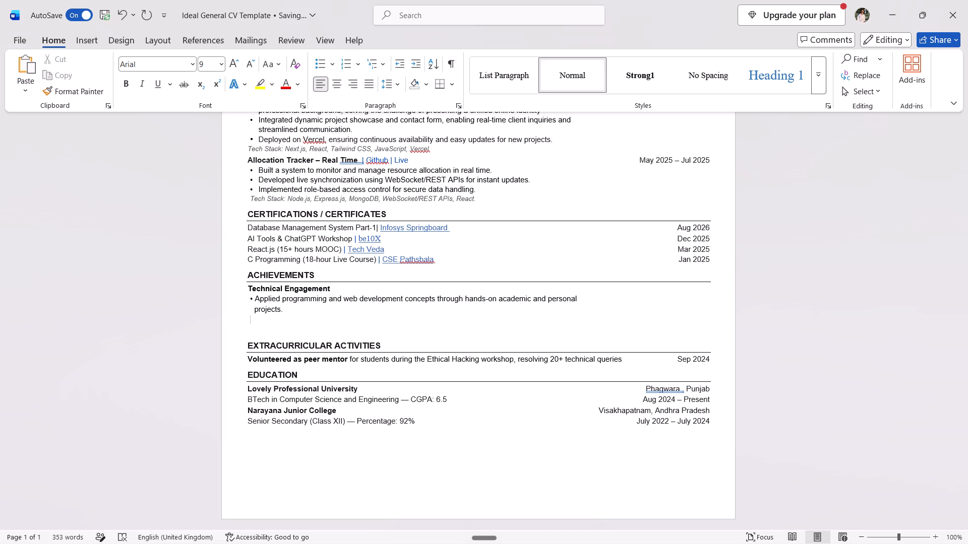
key(BackSpace)
right_click(334, 62)
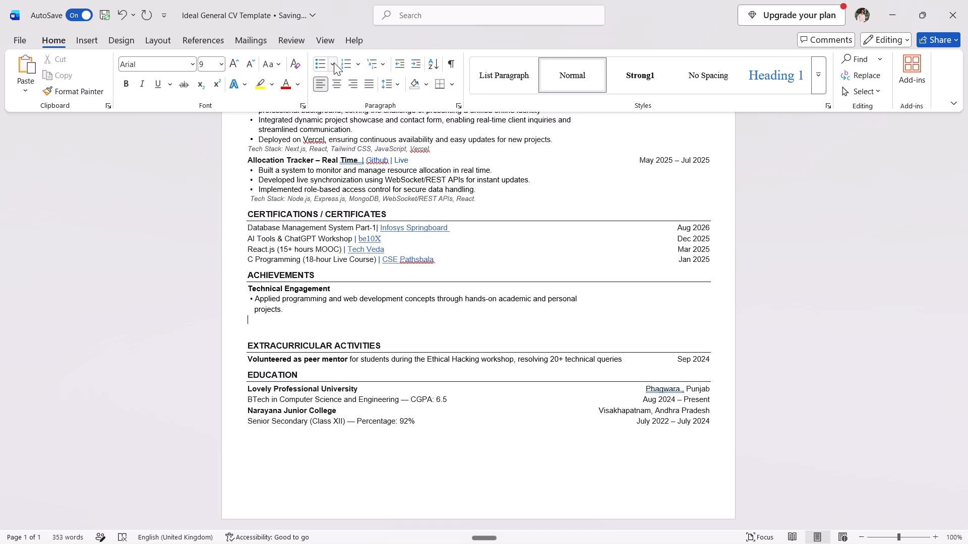
right_click(334, 62)
click(327, 63)
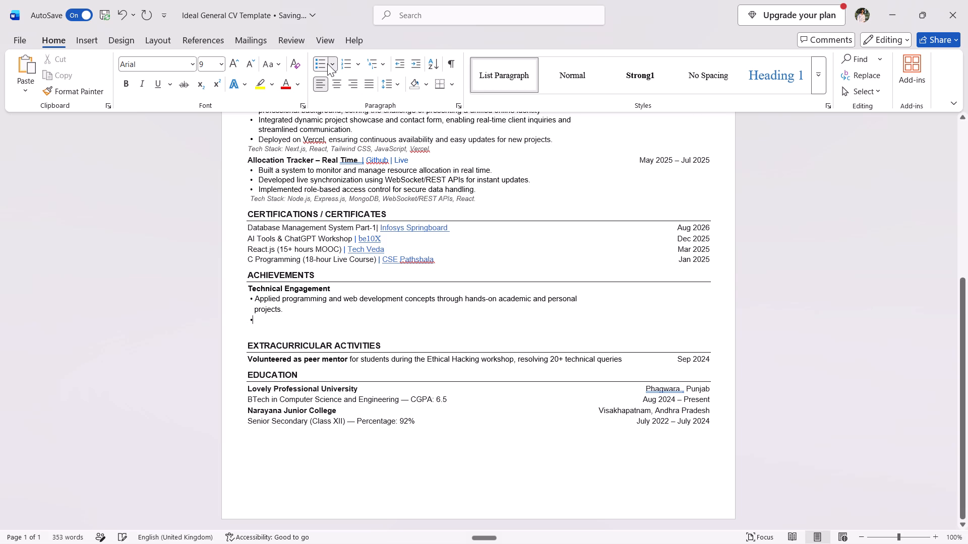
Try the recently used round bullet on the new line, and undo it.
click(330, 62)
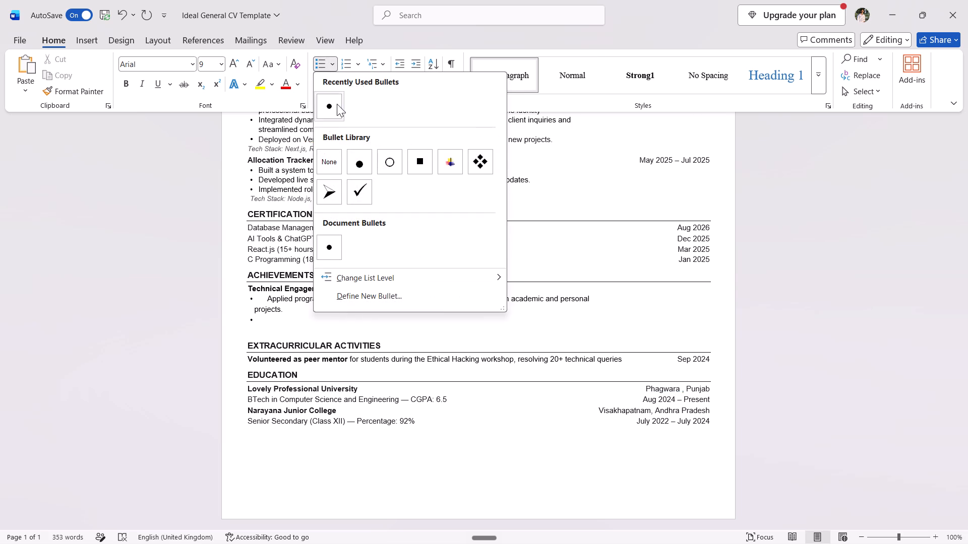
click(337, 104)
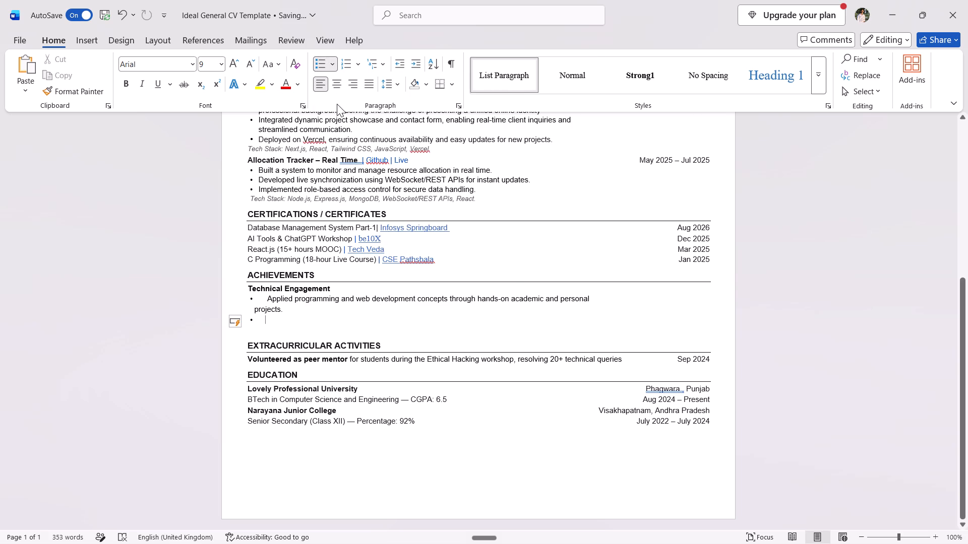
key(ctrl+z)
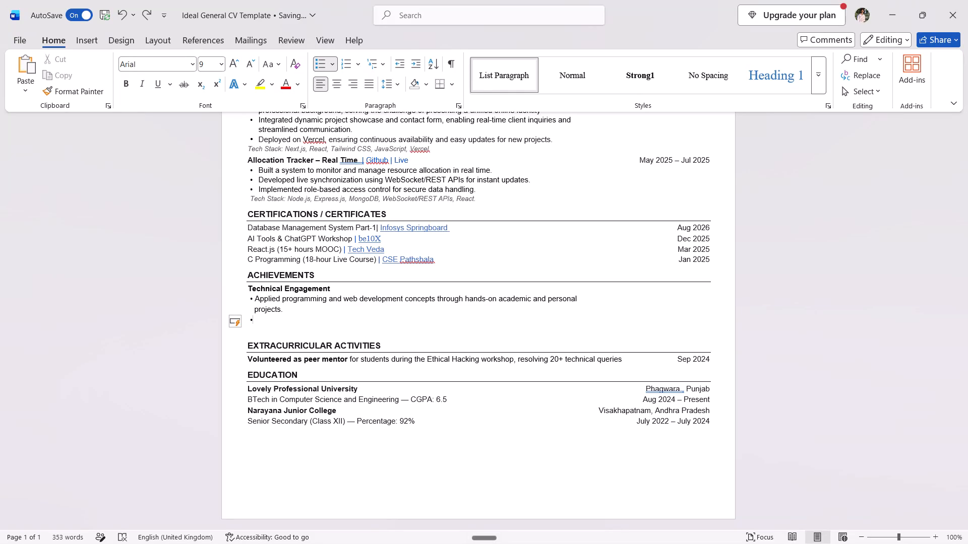
Write the second Technical Engagement bullet as "Used Git and Github to manage source code and maintain project repositories.".
text(Used)
key(space)
text(Git and Github)
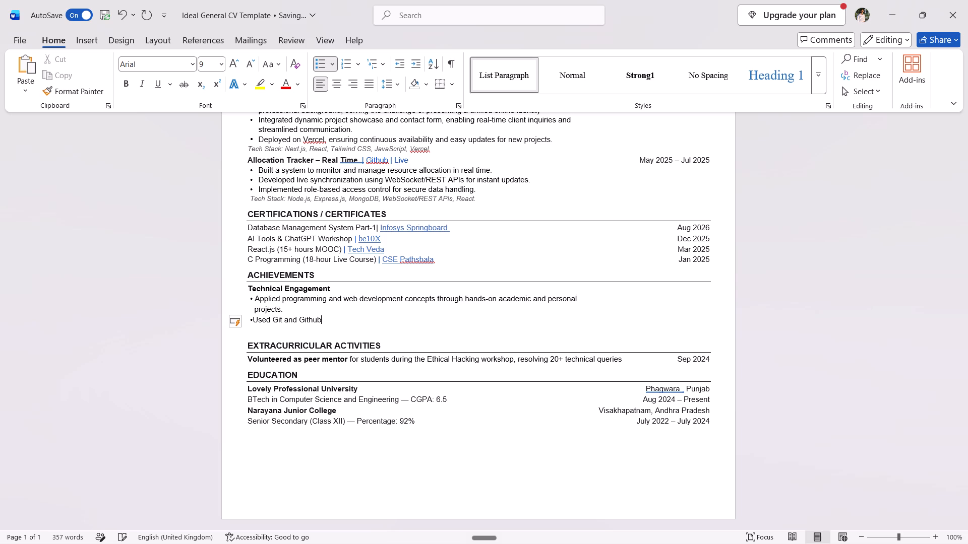
key(space)
text(to manage)
key(space)
text(source code)
key(space)
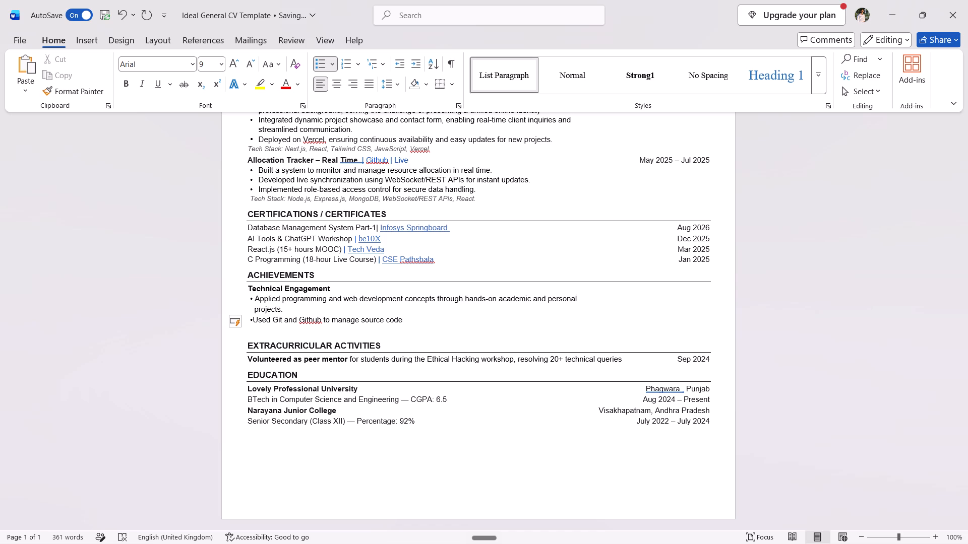
text(and man)
key(BackSpace)
text(intain)
key(space)
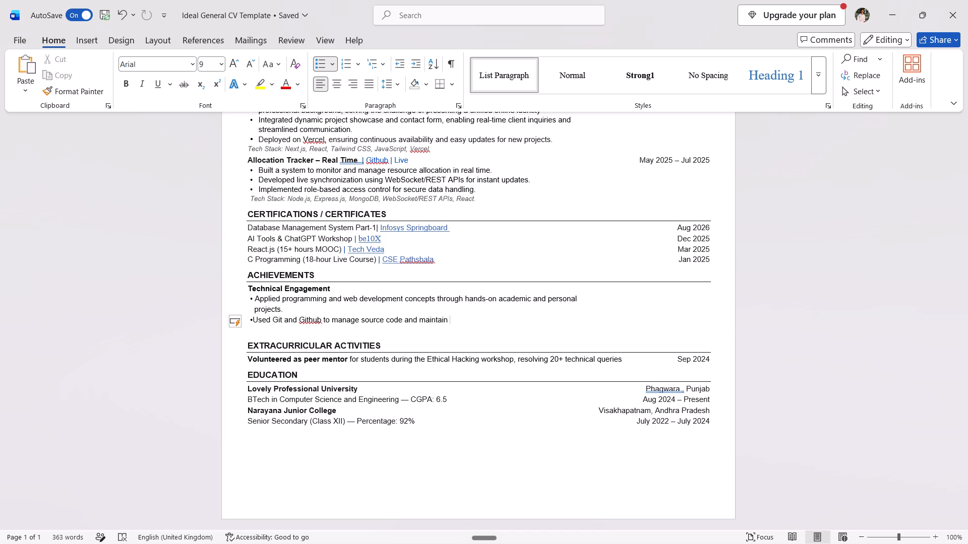
text(project repos)
key(i)
text(tories)
key(period)
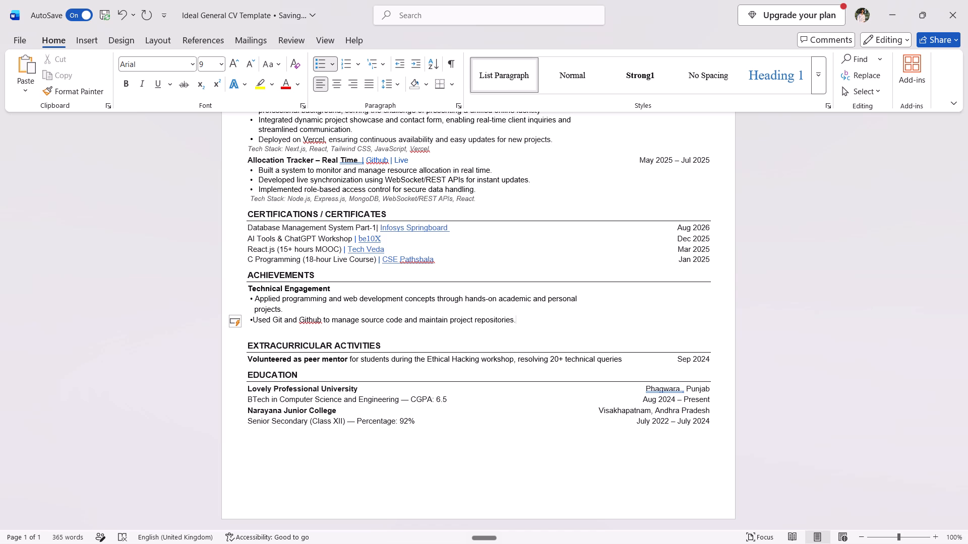
Insert a space between the bullet symbol and "Used" to match the spacing of the first bullet.
key(Left)
key(Left)
key(Left)
key(Left)
key(Left)
key(Left)
key(Left)
key(Left)
key(Left)
key(Left)
key(Left)
key(Left)
key(Left)
key(Left)
key(Left)
key(Left)
key(Left)
key(Left)
key(Left)
key(Left)
key(Left)
key(space)
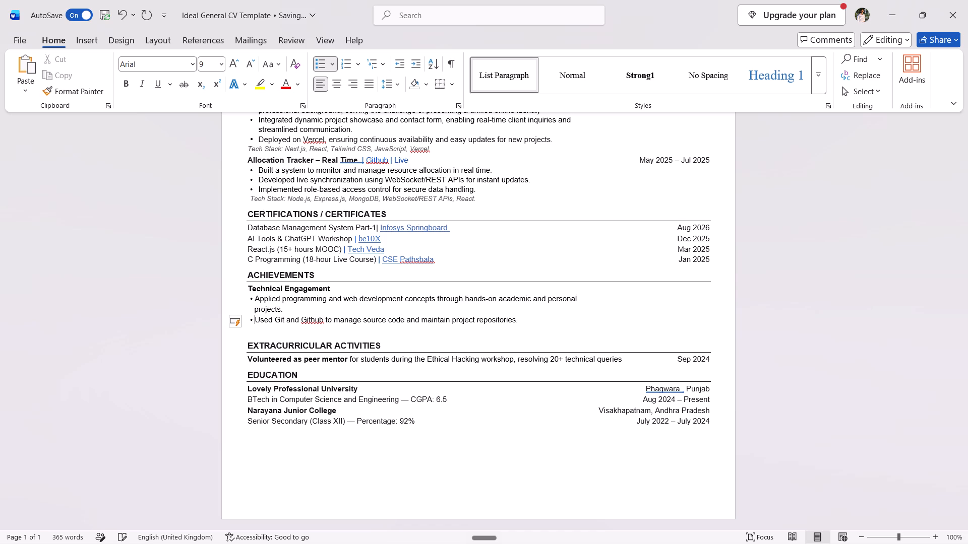
Pad the "Technical Engagement" heading line with spaces out to the date column.
key(Right)
key(Right)
key(Right)
key(Right)
key(Right)
key(Right)
key(Right)
key(Right)
key(Right)
key(Right)
key(Right)
key(Right)
key(Right)
key(Right)
key(Right)
key(Right)
key(Right)
key(Right)
key(Right)
key(Right)
key(Right)
key(Right)
key(Right)
key(Right)
key(Right)
key(Right)
key(Right)
key(Right)
key(Right)
key(Right)
key(Up)
key(Up)
key(Up)
key(space)
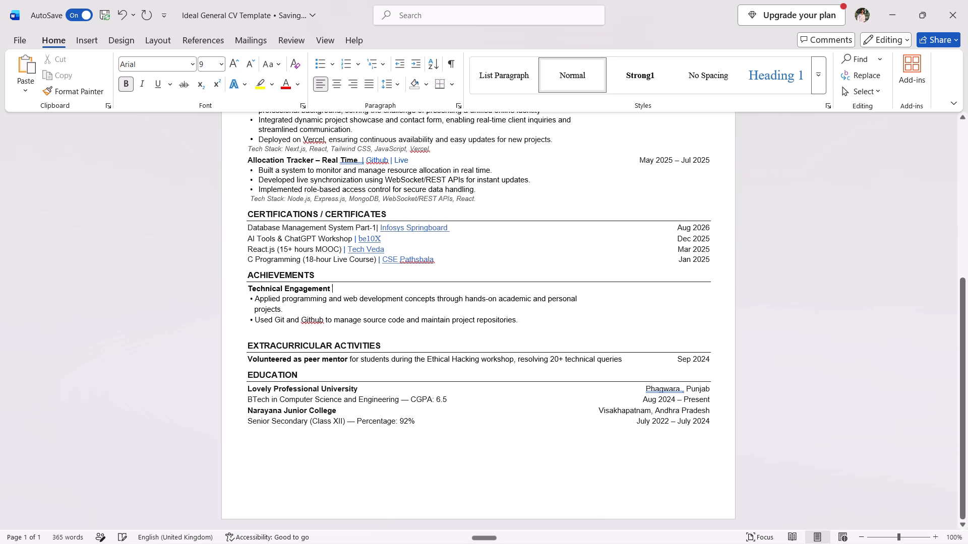
key(space)
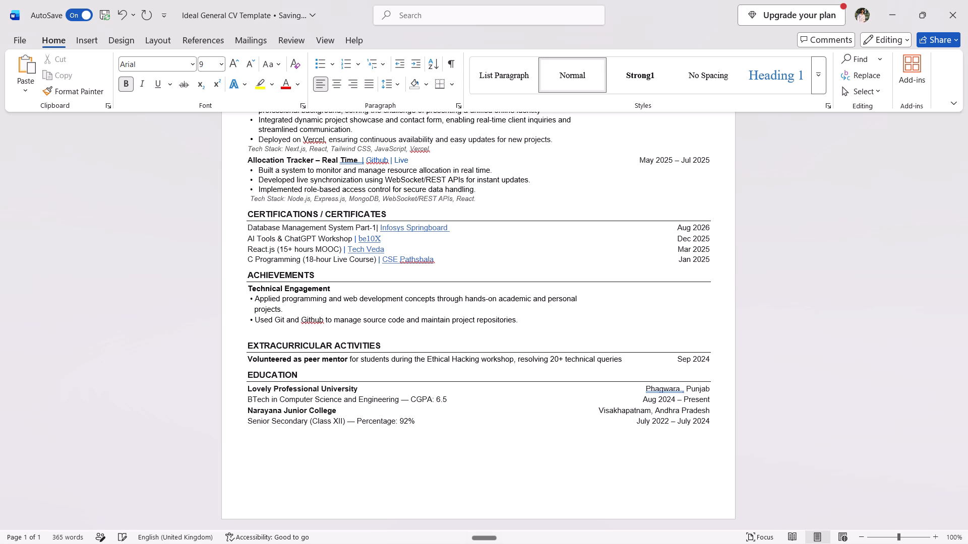
key(space)
key(space)
key(space)
key(space)
key(space)
key(space)
key(space)
key(space)
key(space)
key(space)
key(space)
key(space)
key(space)
key(space)
key(space)
key(space)
key(space)
key(space)
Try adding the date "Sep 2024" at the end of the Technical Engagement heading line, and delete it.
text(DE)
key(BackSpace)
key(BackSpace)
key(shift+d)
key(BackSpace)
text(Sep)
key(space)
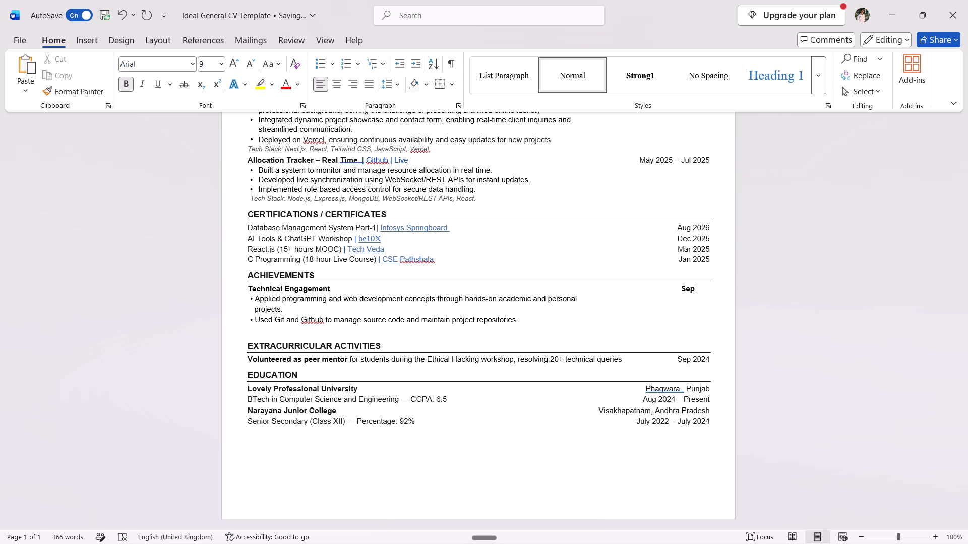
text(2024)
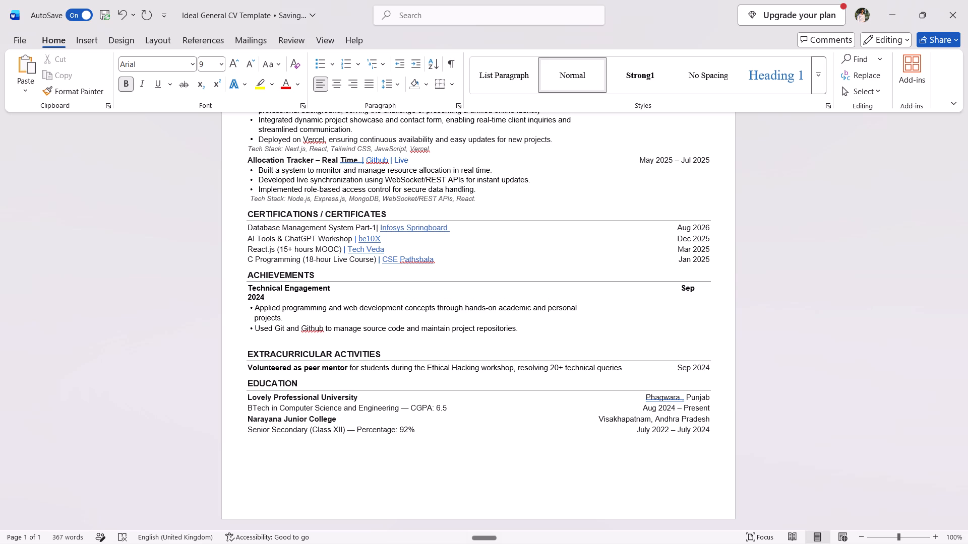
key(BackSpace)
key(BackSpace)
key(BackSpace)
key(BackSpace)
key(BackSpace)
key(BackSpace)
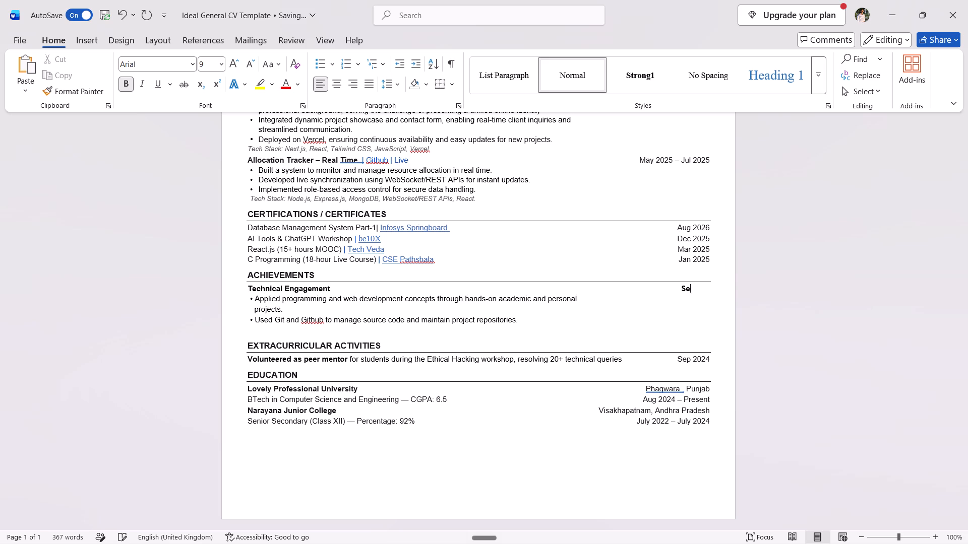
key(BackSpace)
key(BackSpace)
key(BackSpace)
Enter the date "Sep 2024" at the end of the padded Technical Engagement heading line.
text(SE)
key(BackSpace)
text(ep)
key(space)
text(2024)
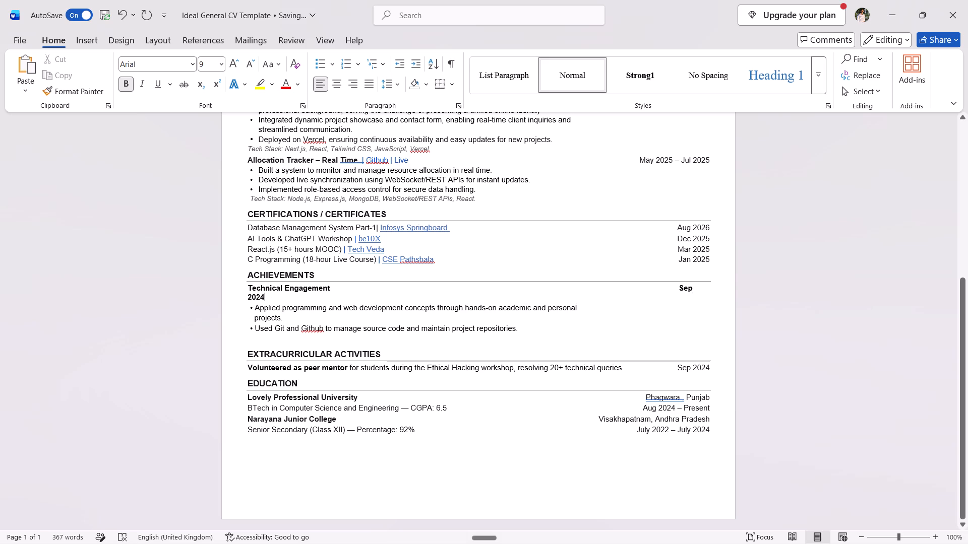
Remove the bold formatting from the "Sep 2024" date of the Technical Engagement entry.
drag(679, 290, 251, 293)
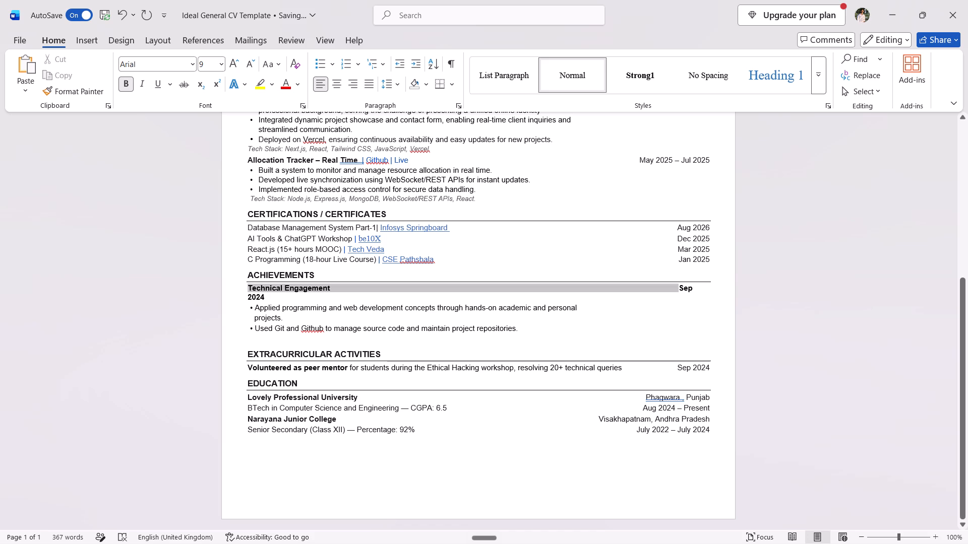
drag(251, 293, 262, 297)
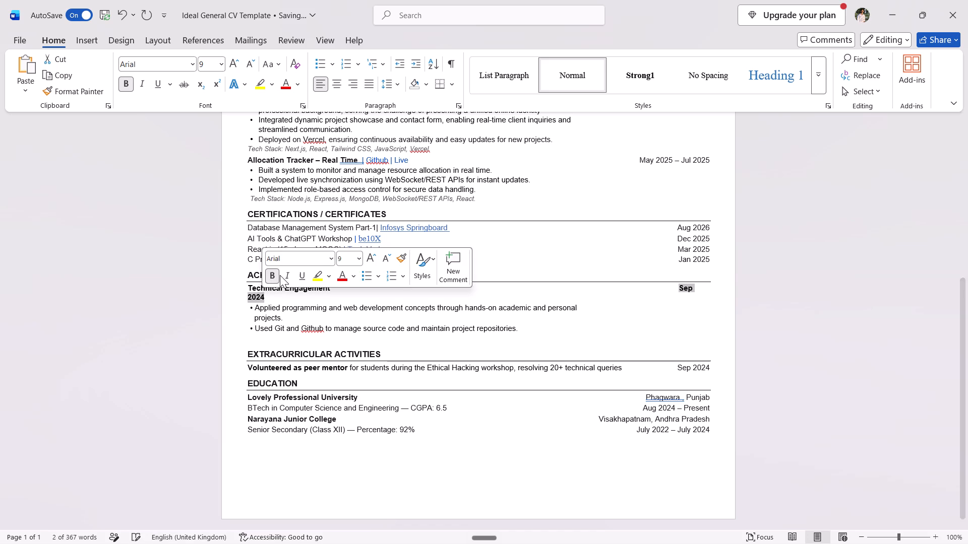
click(278, 275)
click(630, 303)
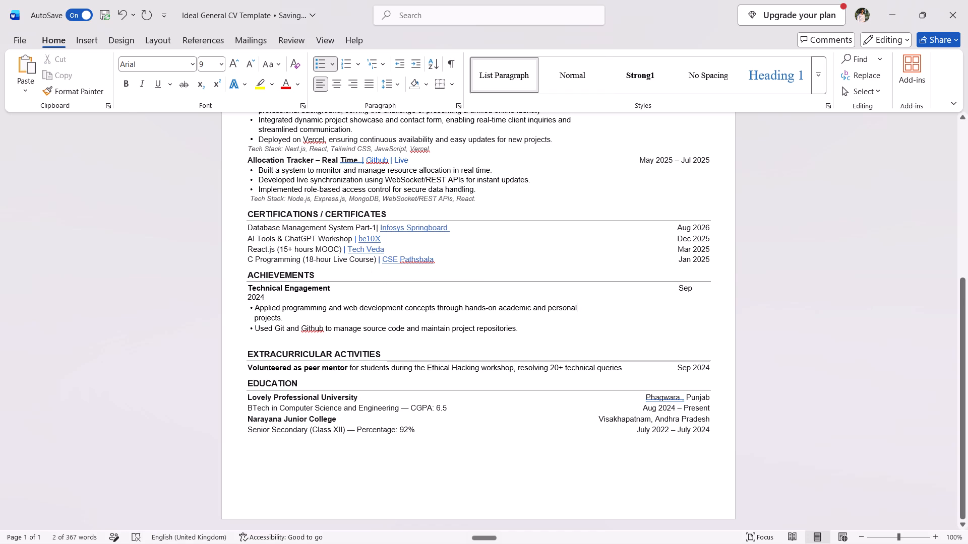
Adjust the spaces around "Sep" so that "Sep 2024" fits on the Technical Engagement line, with one space before 2024.
click(250, 297)
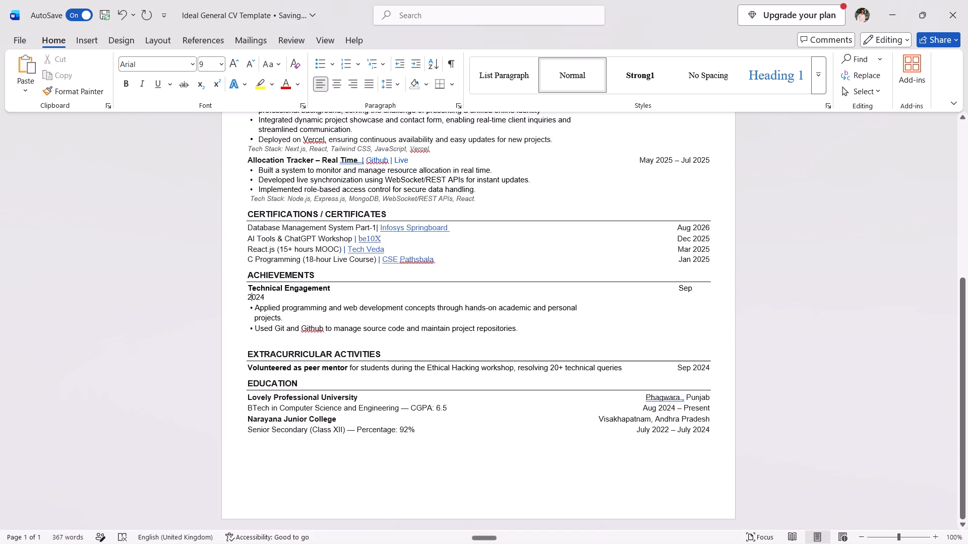
key(Left)
key(BackSpace)
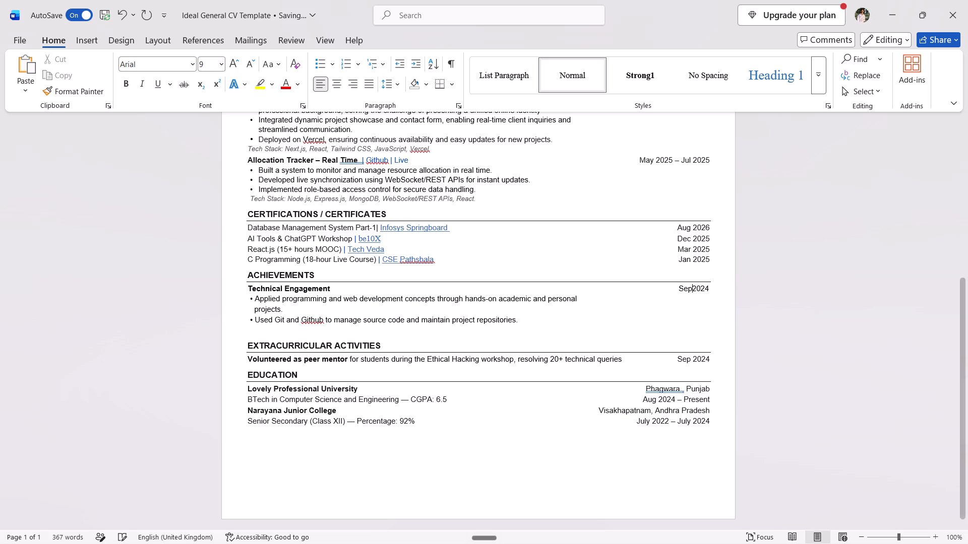
key(Left)
key(Left)
key(Left)
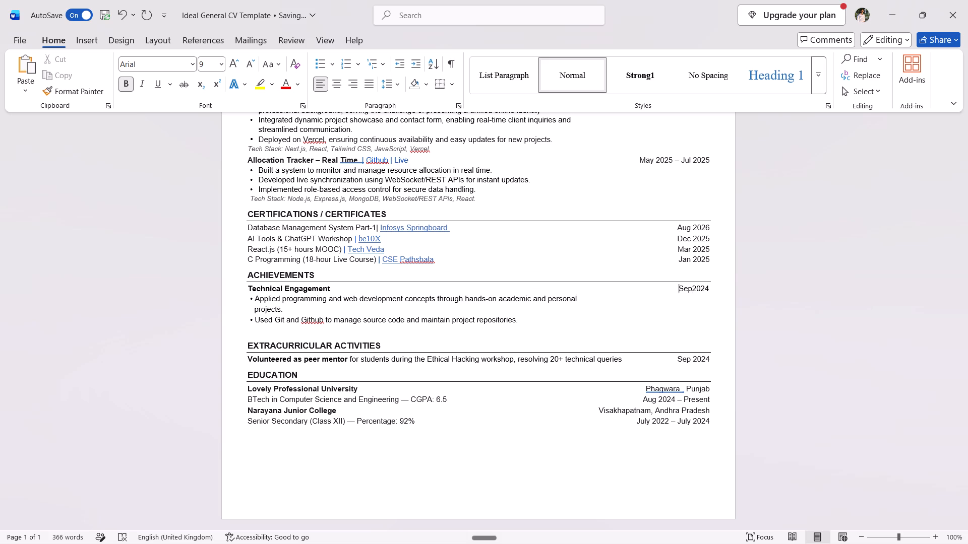
key(BackSpace)
key(Right)
key(Right)
key(Right)
key(space)
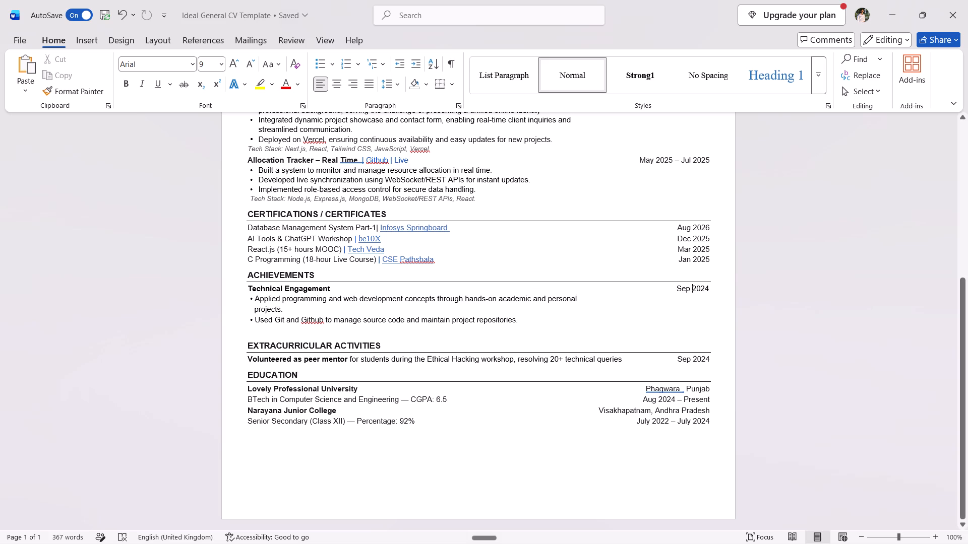
Write "Professional Development" on the empty line below the Git and Github bullet.
click(532, 326)
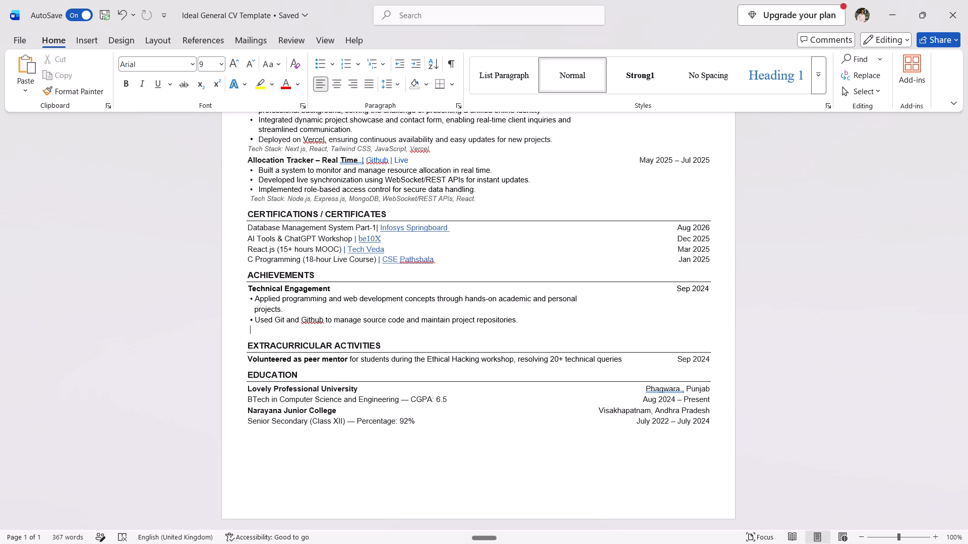
text(Prof)
text(essional Develp)
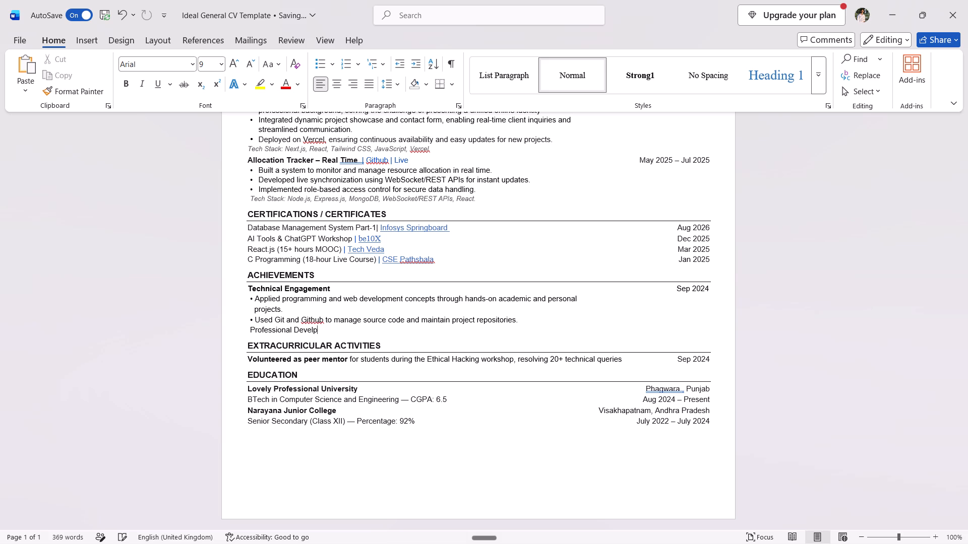
key(BackSpace)
text(opment)
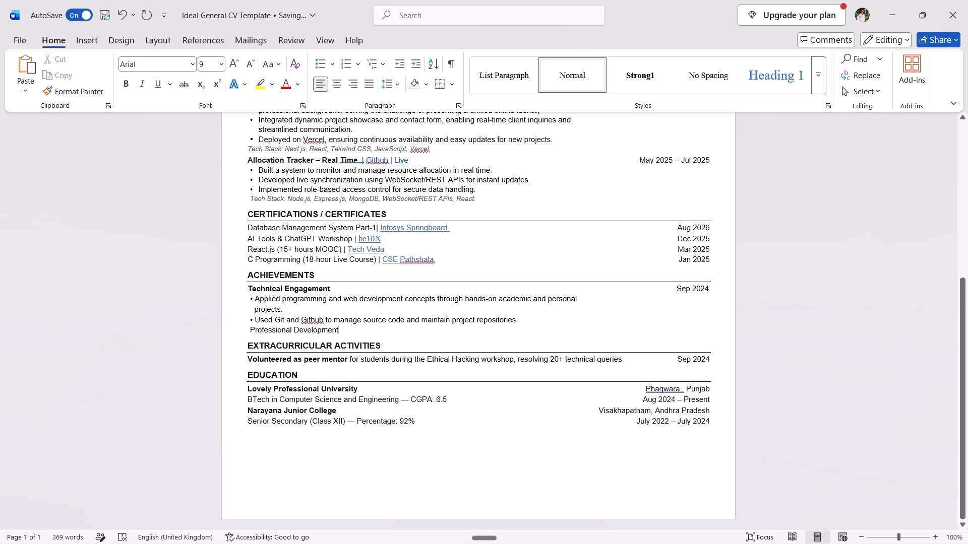
Make the "Professional Development" line bold.
drag(342, 330, 259, 333)
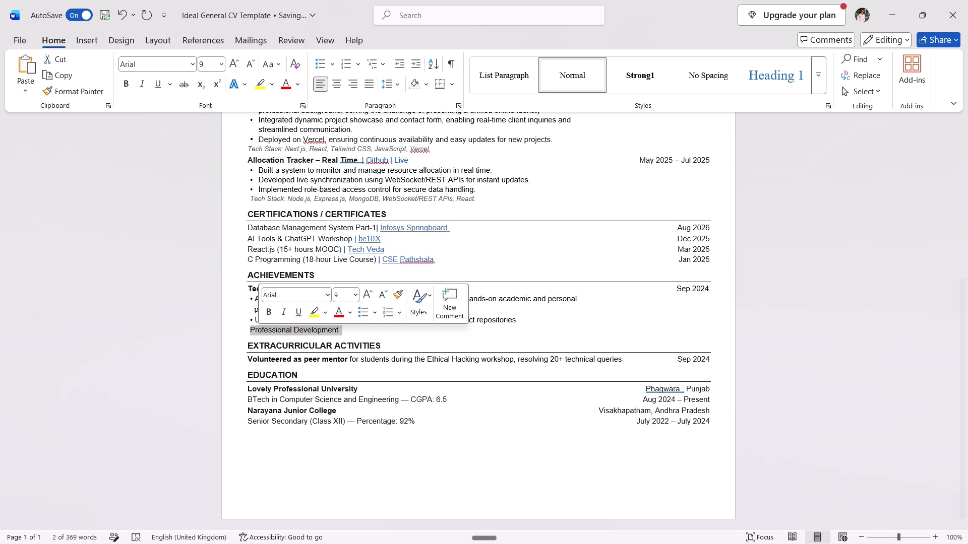
click(269, 306)
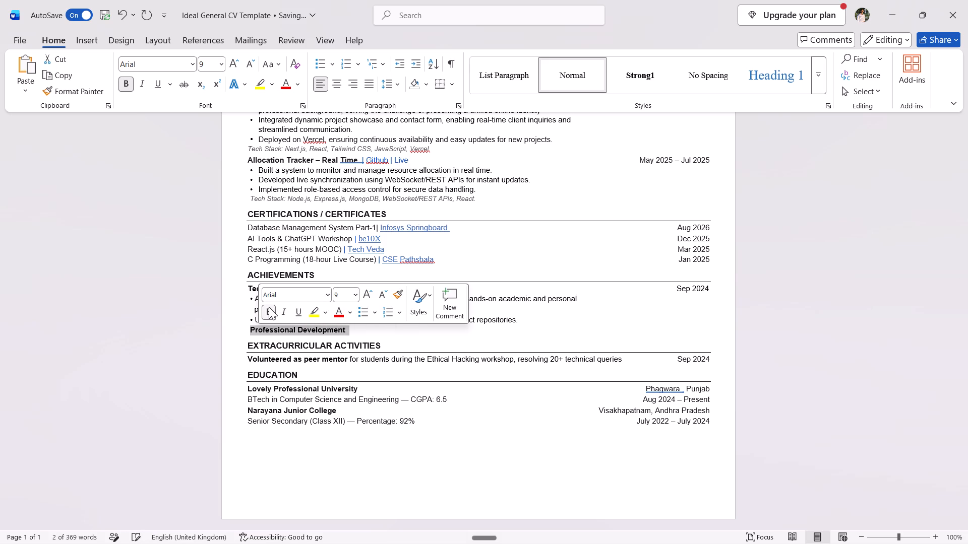
click(366, 335)
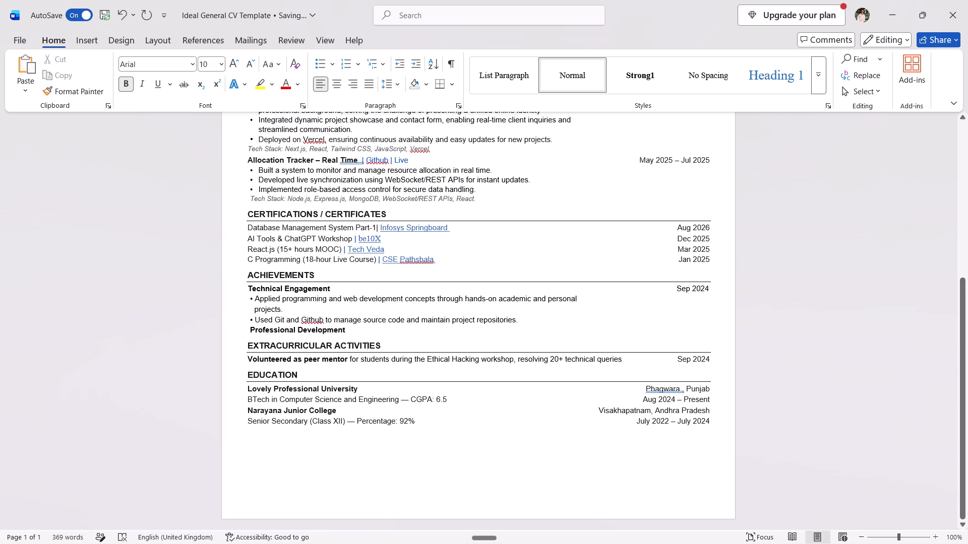
Insert a new line directly below the "Professional Development" heading.
click(389, 327)
key(Return)
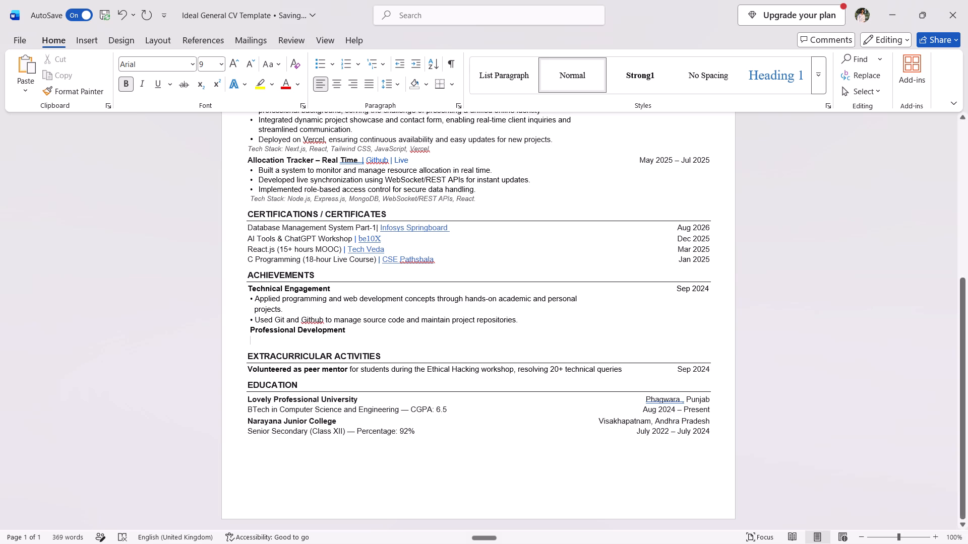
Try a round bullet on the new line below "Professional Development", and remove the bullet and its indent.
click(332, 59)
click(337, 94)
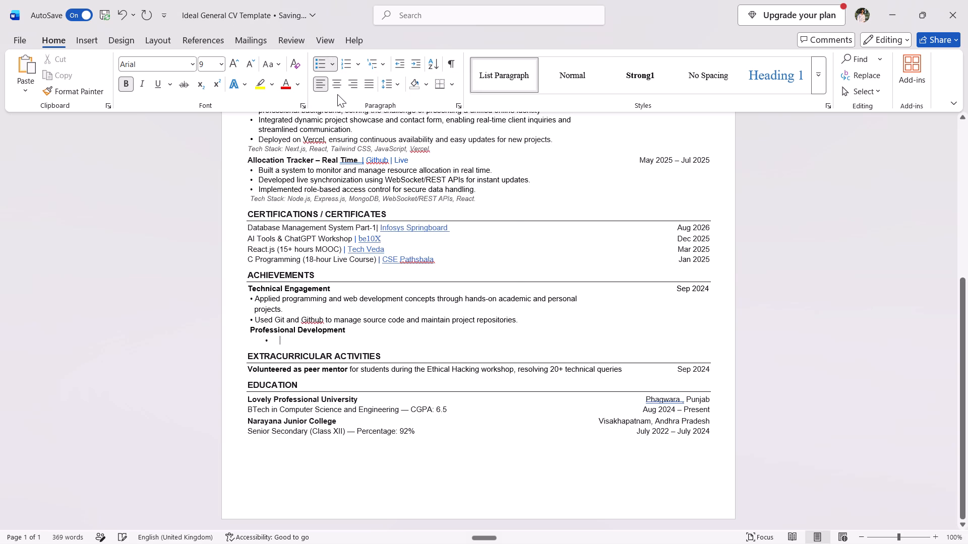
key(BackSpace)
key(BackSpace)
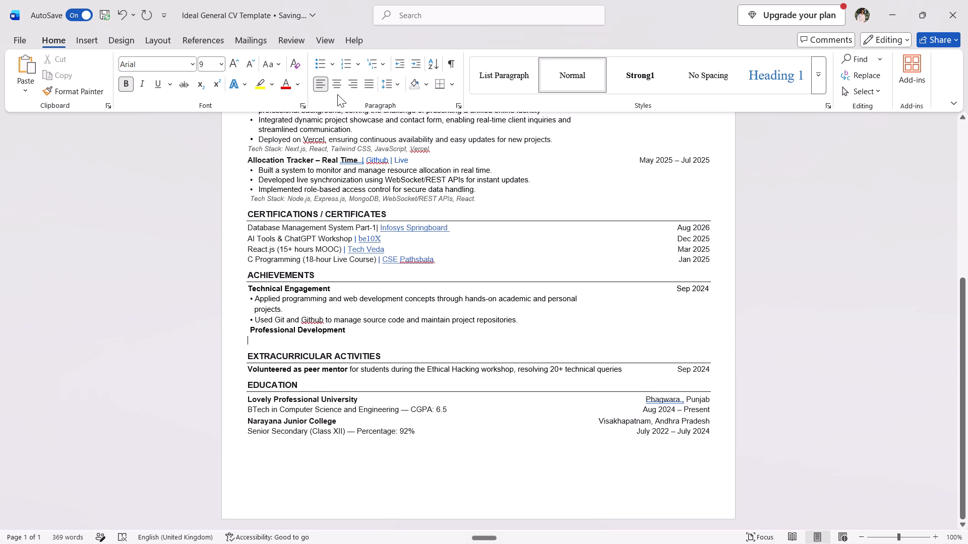
Apply a round bullet to the empty line below the "Professional Development" heading.
click(333, 63)
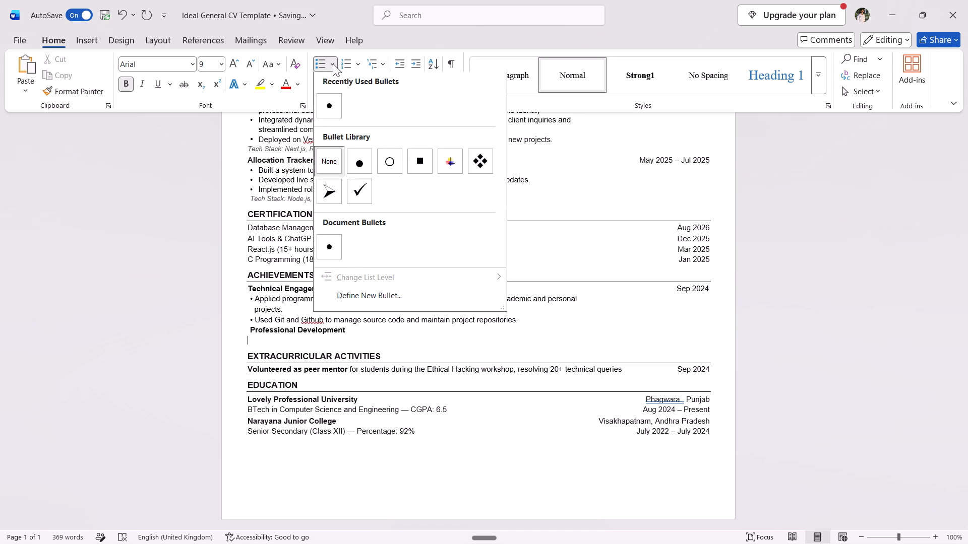
click(332, 98)
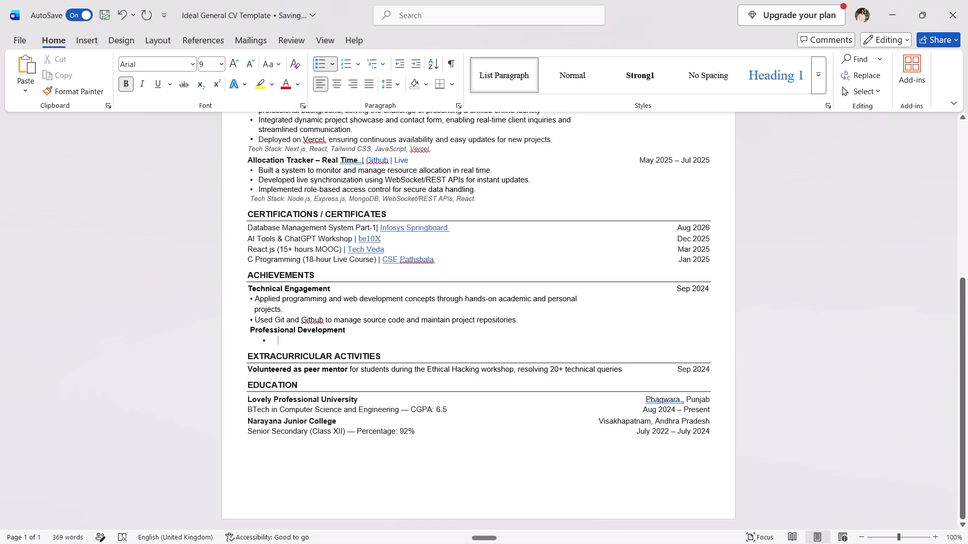
Adjust the new bullet's list indents to bullet position 0 cm and text indent 0 cm, with nothing following the bullet.
click(263, 342)
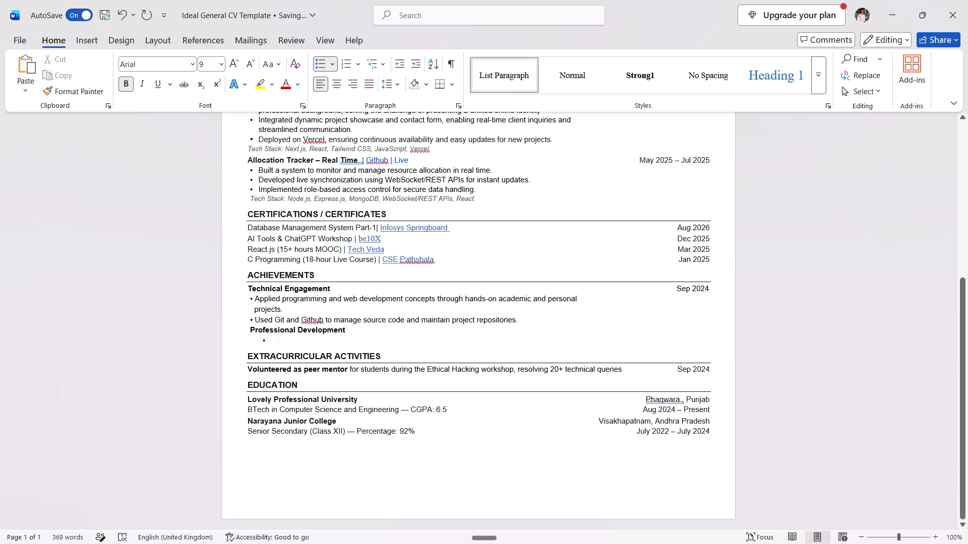
right_click(263, 341)
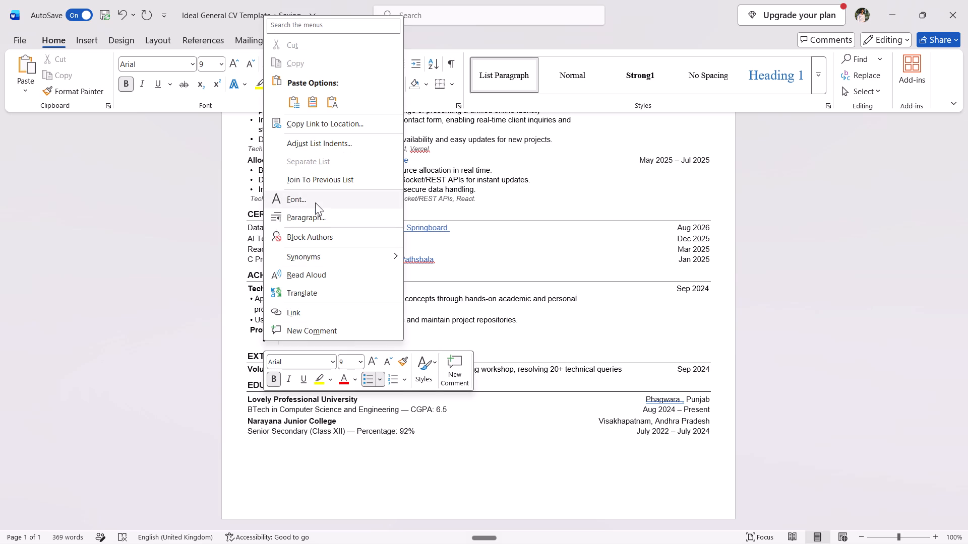
click(322, 147)
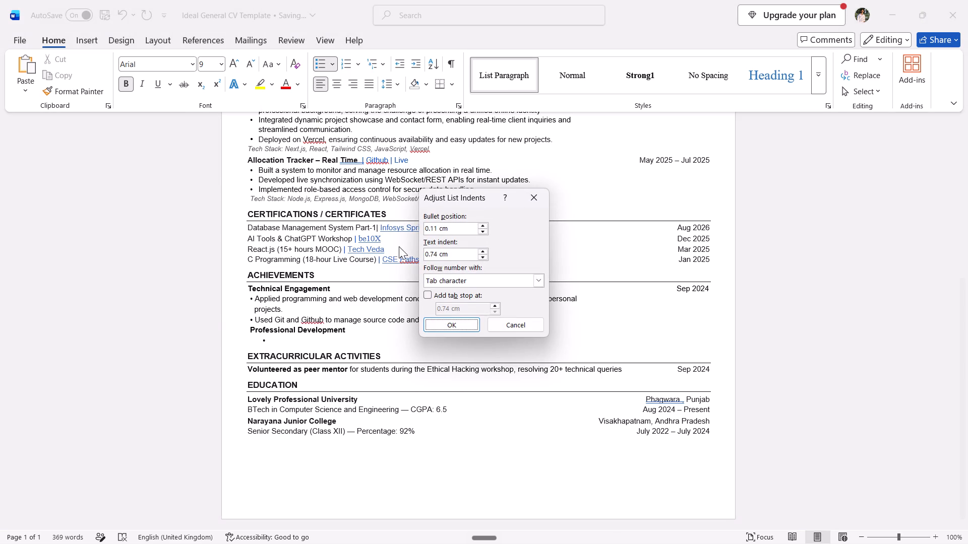
click(481, 235)
click(482, 232)
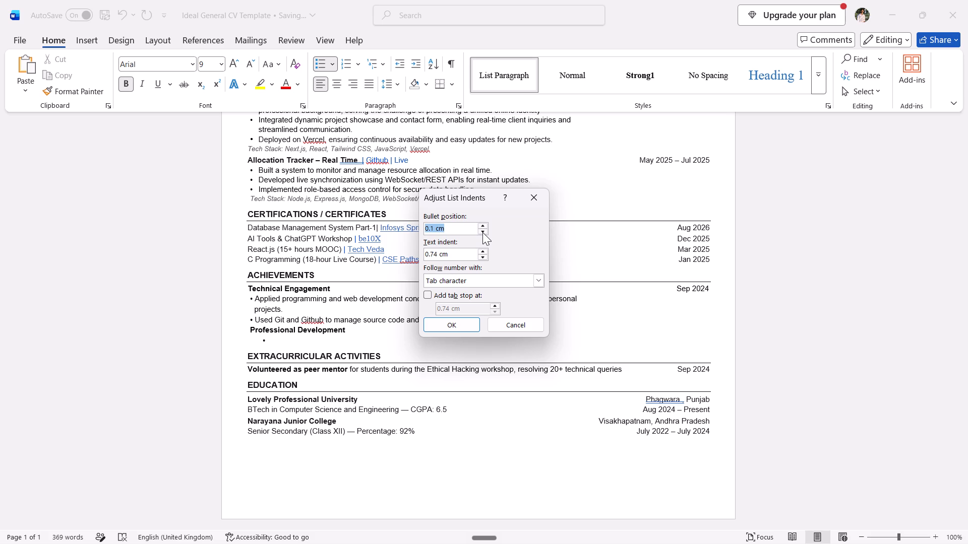
click(482, 232)
triple_click(482, 255)
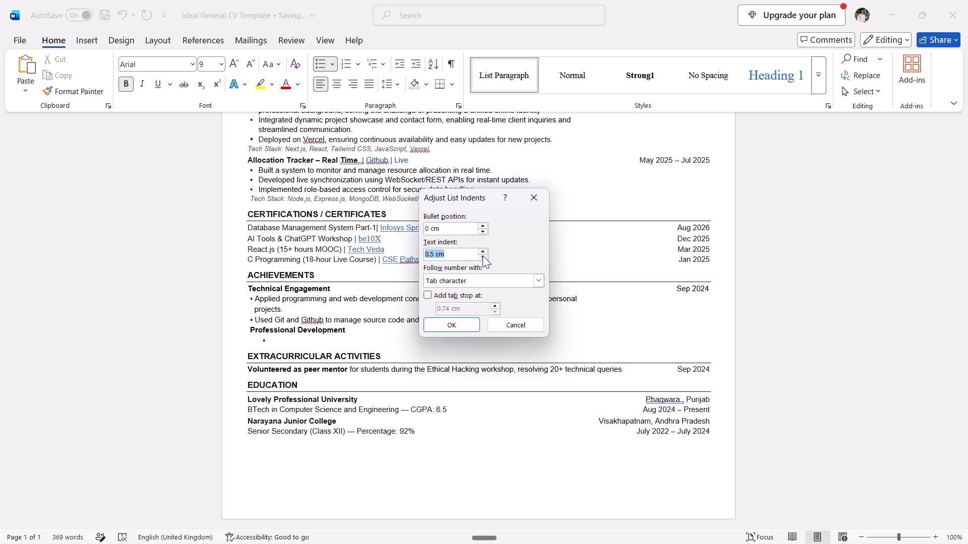
triple_click(482, 255)
click(482, 255)
click(482, 255)
click(539, 282)
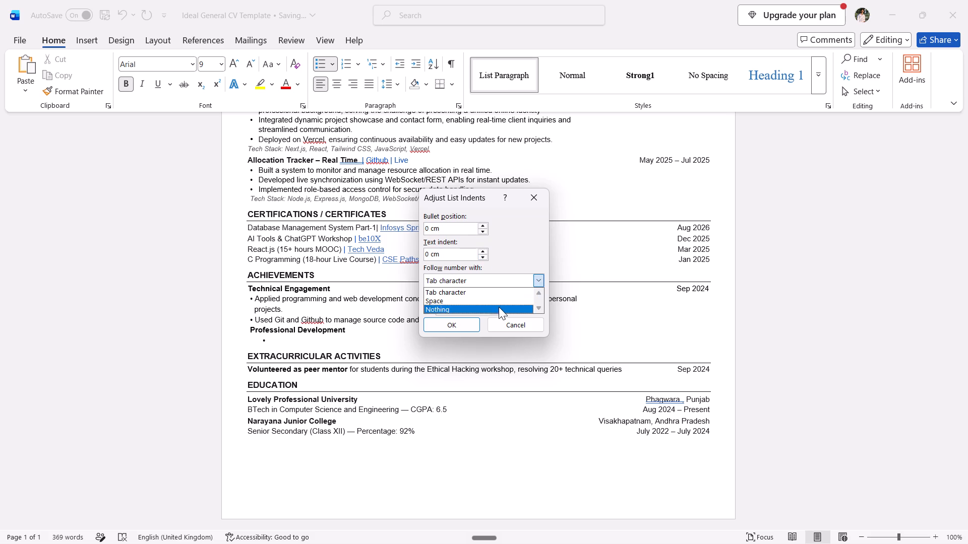
click(499, 307)
click(451, 321)
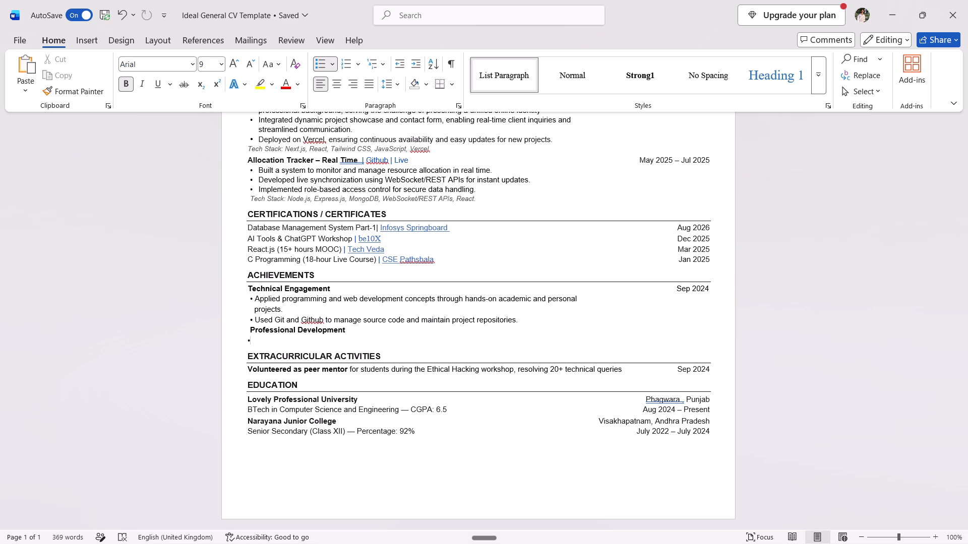
Write a leading space and "Participated in technical workshops focused in cybersecurity, ethical hacking, and AI tools." in the new bullet under "Professional Development".
key(space)
text(Participated in technical)
key(space)
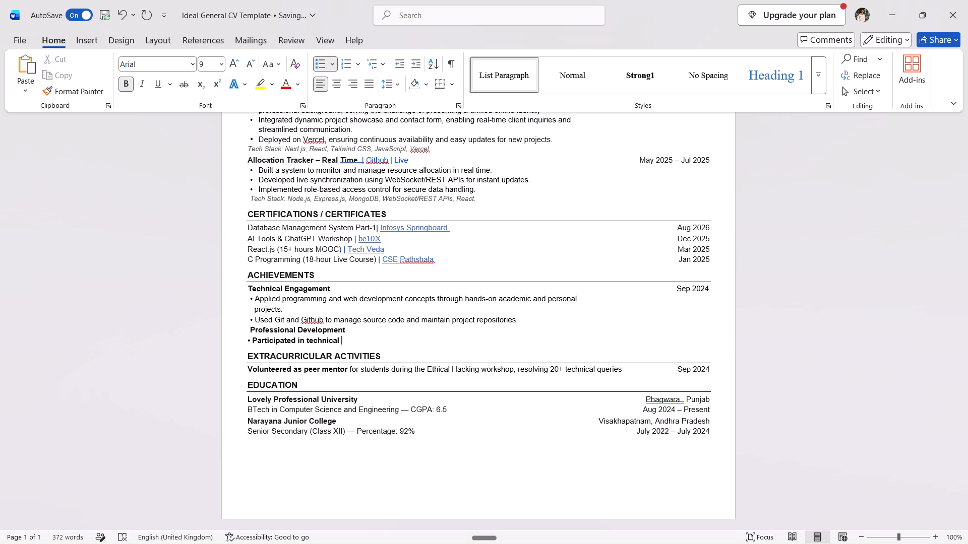
text(workshops)
key(space)
text(focud)
key(BackSpace)
text(sed in cy)
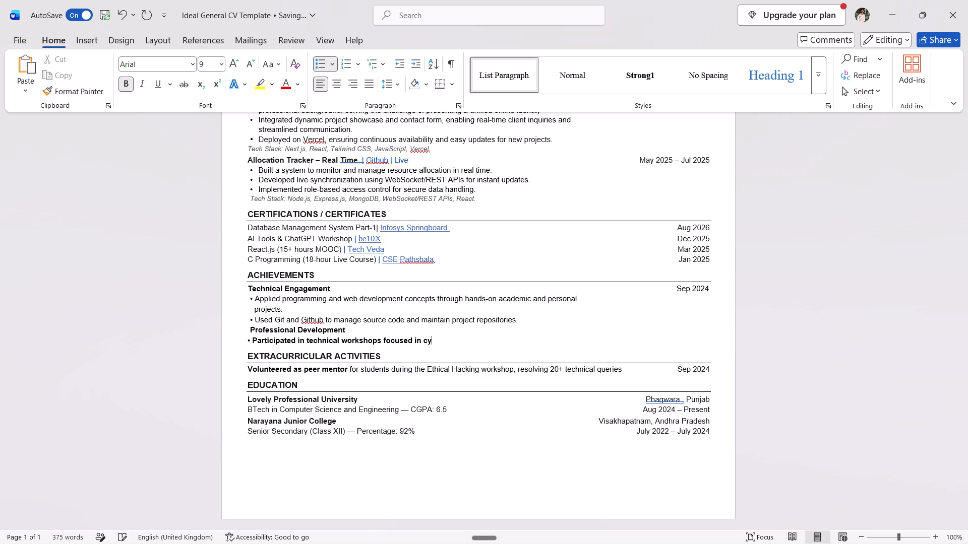
text(berse)
text(curity)
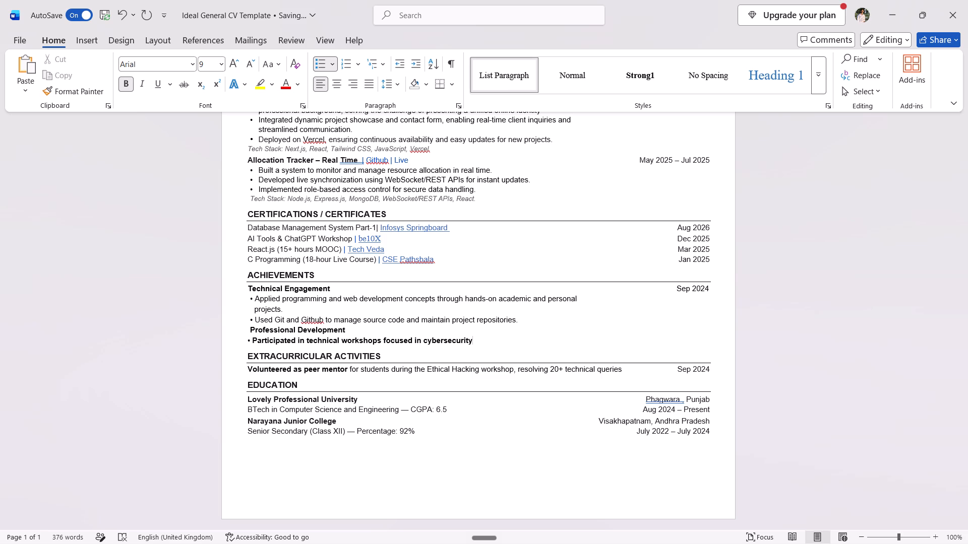
text(, ethical hacking)
key(space)
key(BackSpace)
key(BackSpace)
key(BackSpace)
key(BackSpace)
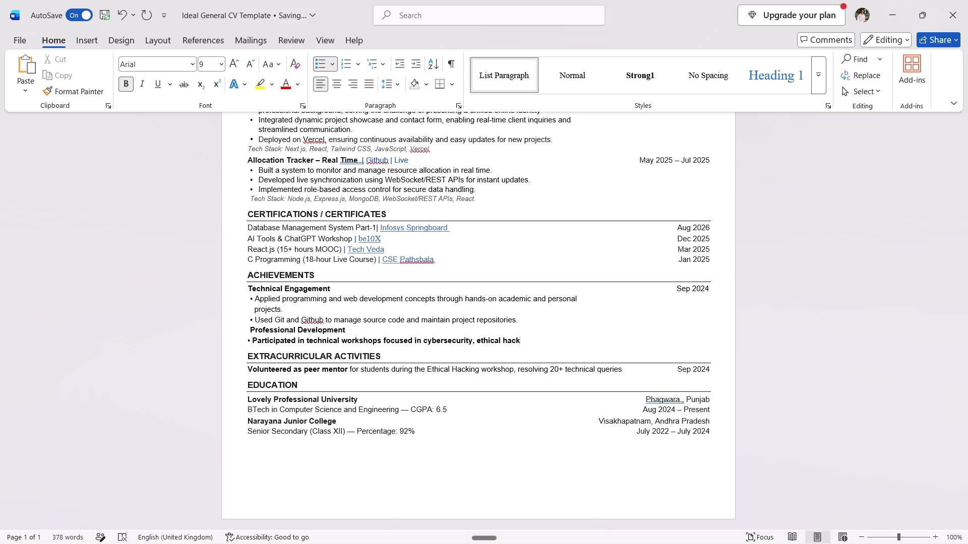
text(ing)
key(space)
key(BackSpace)
text(,)
key(space)
text(and AI)
key(space)
text(tools)
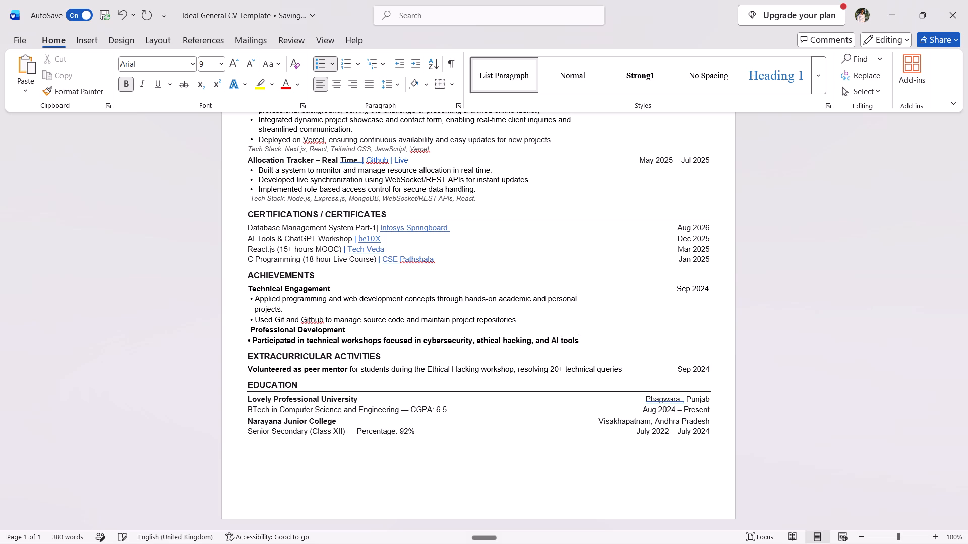
key(period)
Remove the bold formatting from the technical workshops bullet text.
drag(582, 338, 273, 314)
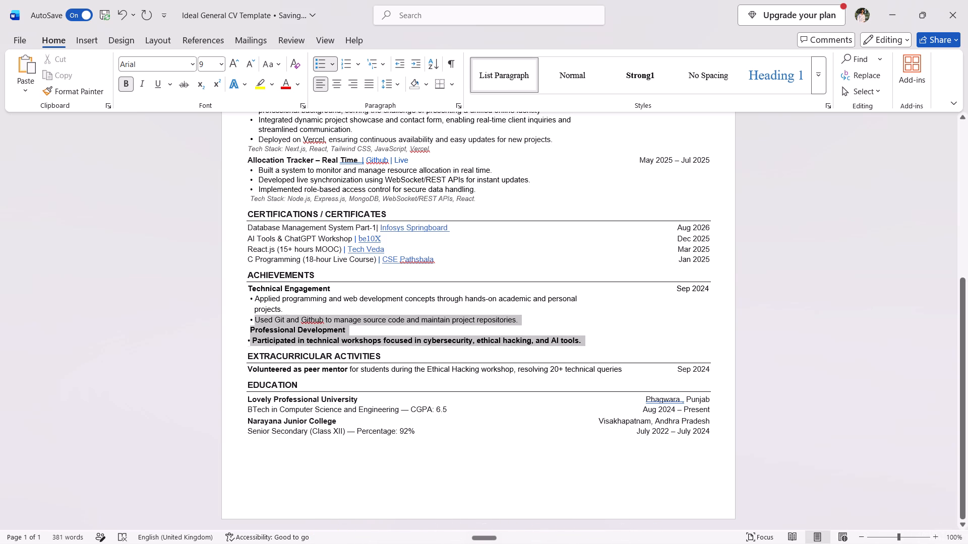
drag(273, 314, 252, 343)
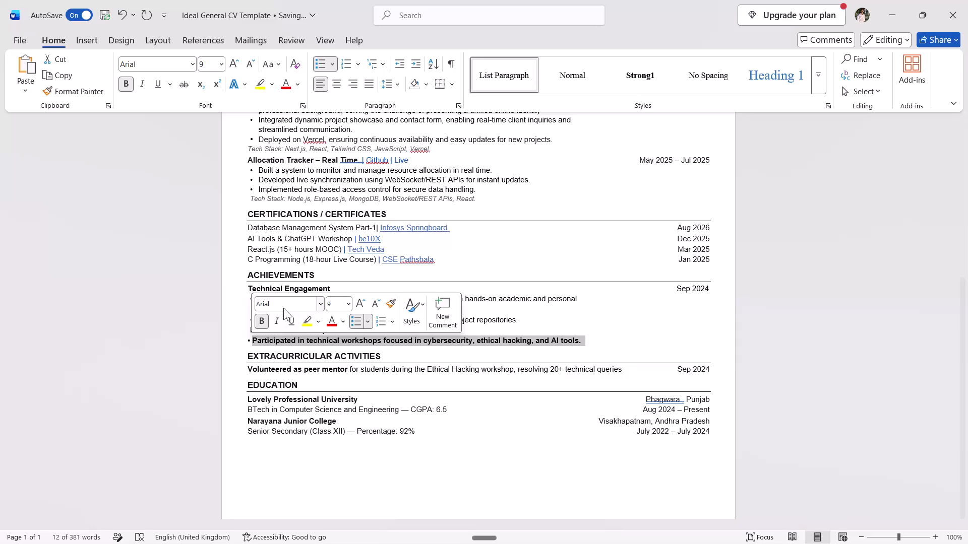
click(264, 327)
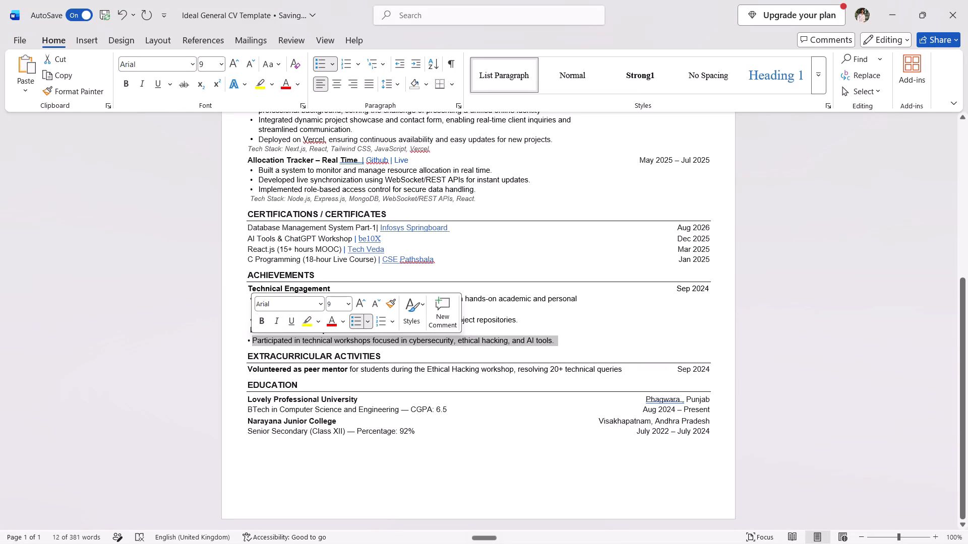
click(575, 337)
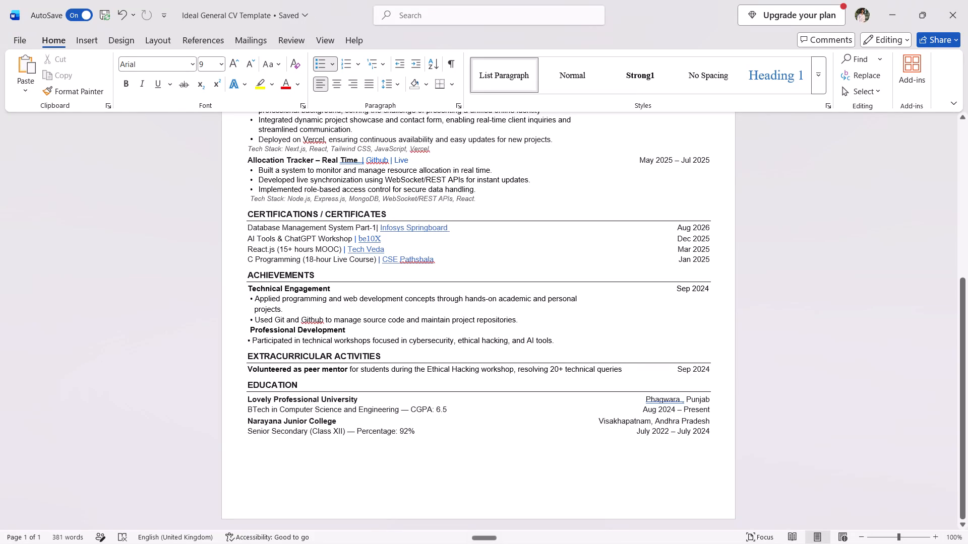
Add a second bullet under "Professional Development" reading "Continued developing programming and problem-solving skills through coursework and practical", with a leading space.
key(Return)
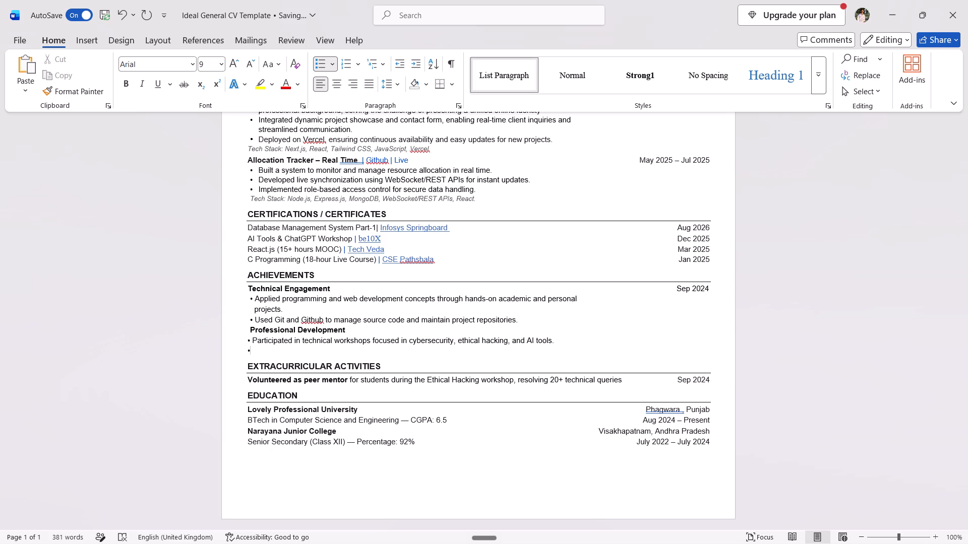
text(Continued)
key(space)
key(BackSpace)
key(BackSpace)
key(BackSpace)
key(BackSpace)
key(BackSpace)
key(BackSpace)
key(BackSpace)
key(BackSpace)
key(BackSpace)
key(BackSpace)
key(space)
text(Continued developing)
key(space)
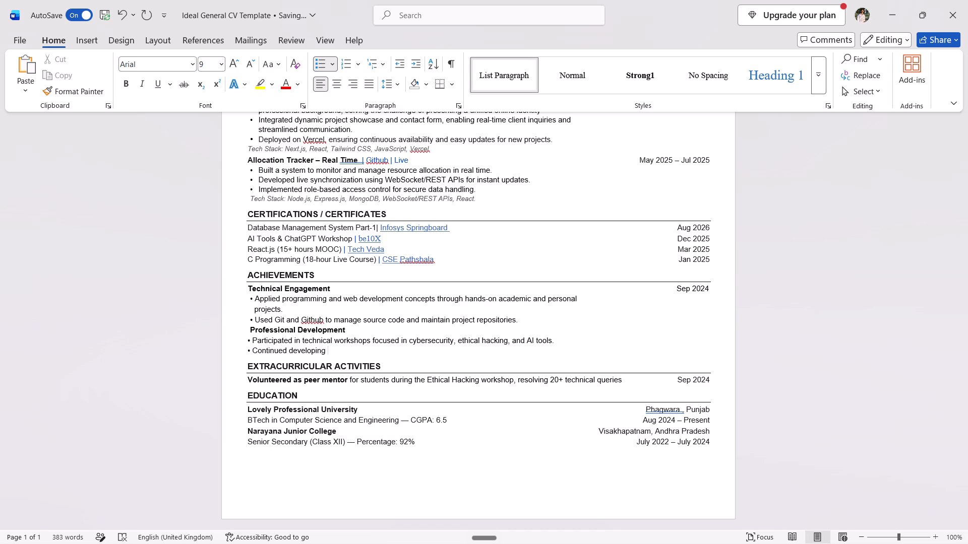
text(programa)
key(BackSpace)
key(comma)
key(BackSpace)
text(ming)
key(space)
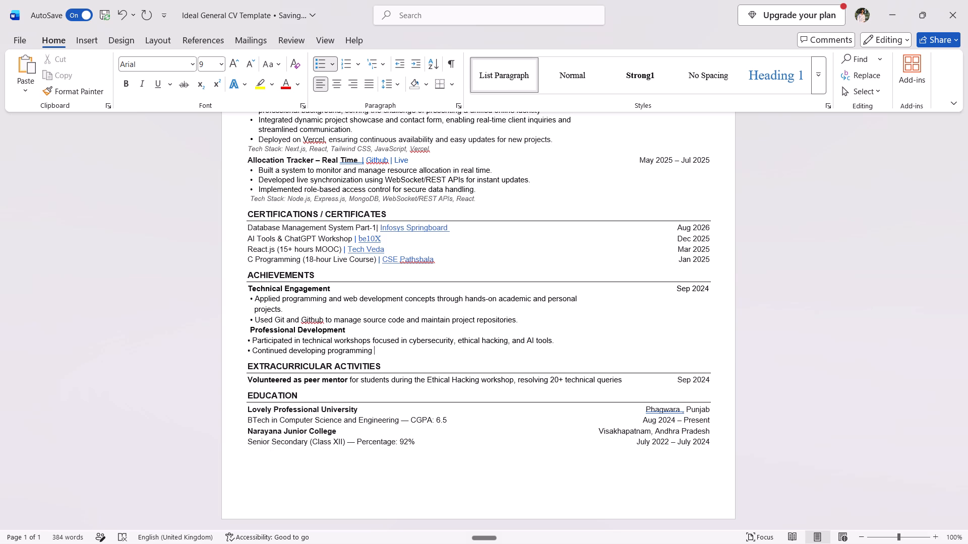
text(and problem-solving S)
key(BackSpace)
text(skilld)
key(BackSpace)
key(s)
key(space)
text(through course)
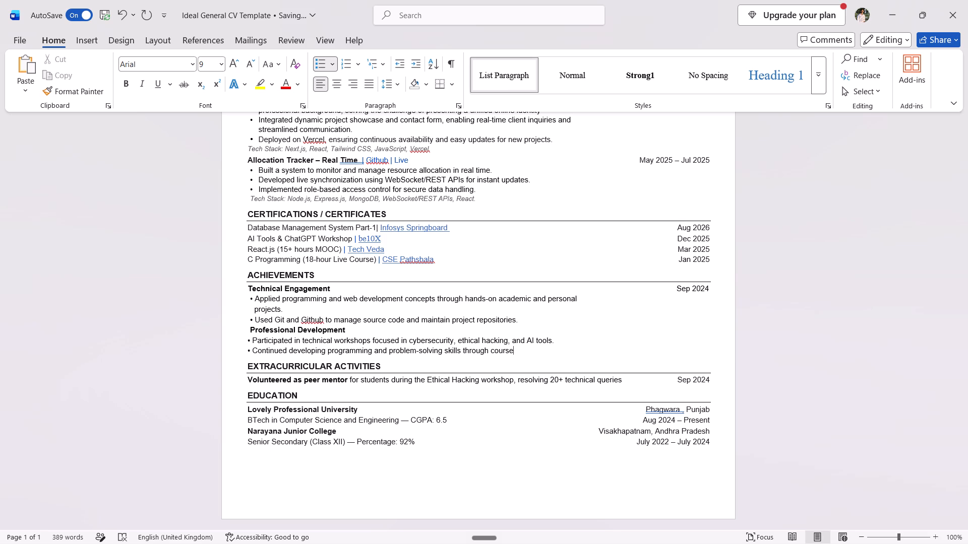
text(work)
key(space)
text(an)
key(space)
key(BackSpace)
text(d)
key(space)
text(practical)
key(space)
Continue the second "Professional Development" bullet on an unbulleted line below it with the word "projects.".
key(Return)
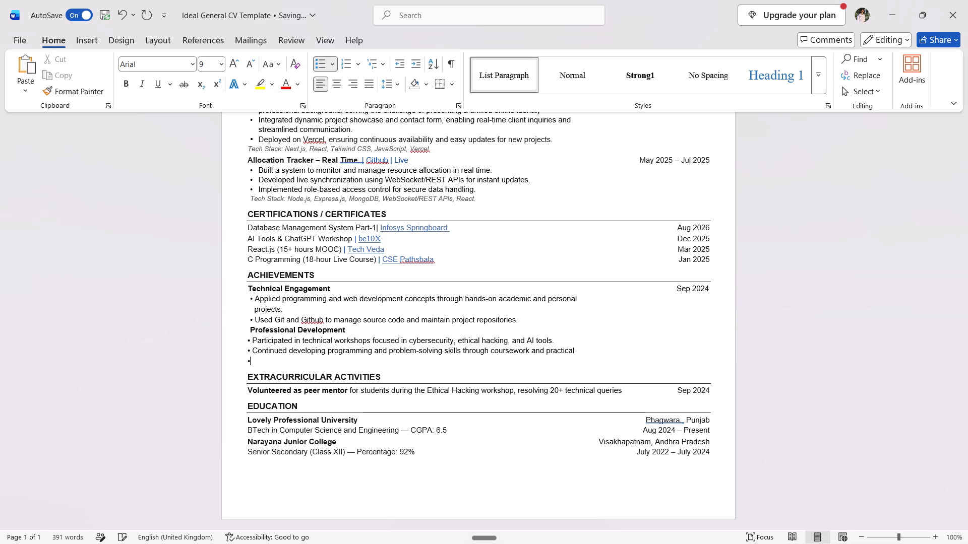
key(BackSpace)
key(space)
key(space)
key(space)
text(projects)
key(comma)
key(BackSpace)
key(period)
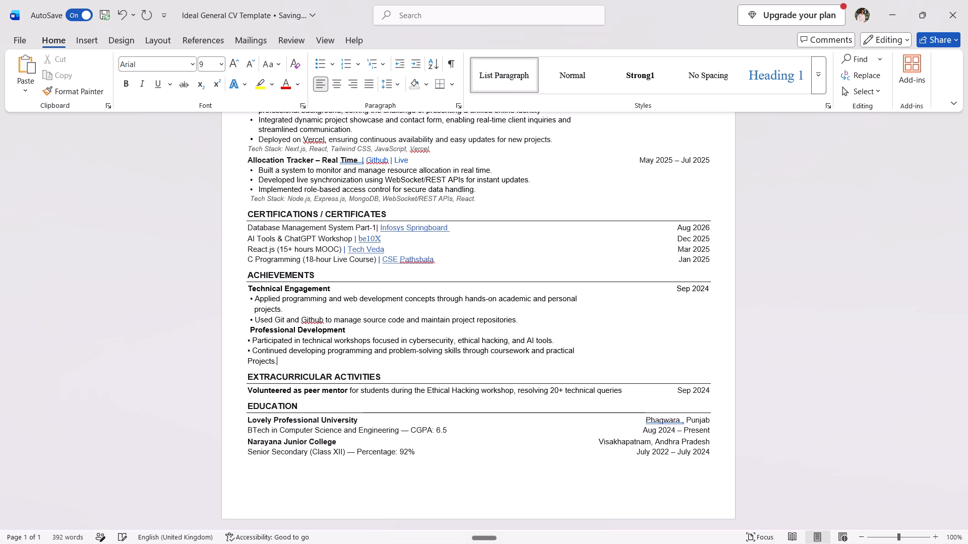
Make the continuation word "projects." start with a lowercase p and indent it with spaces to sit beneath the bullet text.
key(Left)
key(Left)
key(Left)
key(Left)
key(Left)
key(Left)
key(Left)
key(Left)
key(BackSpace)
key(space)
key(space)
key(space)
key(space)
key(p)
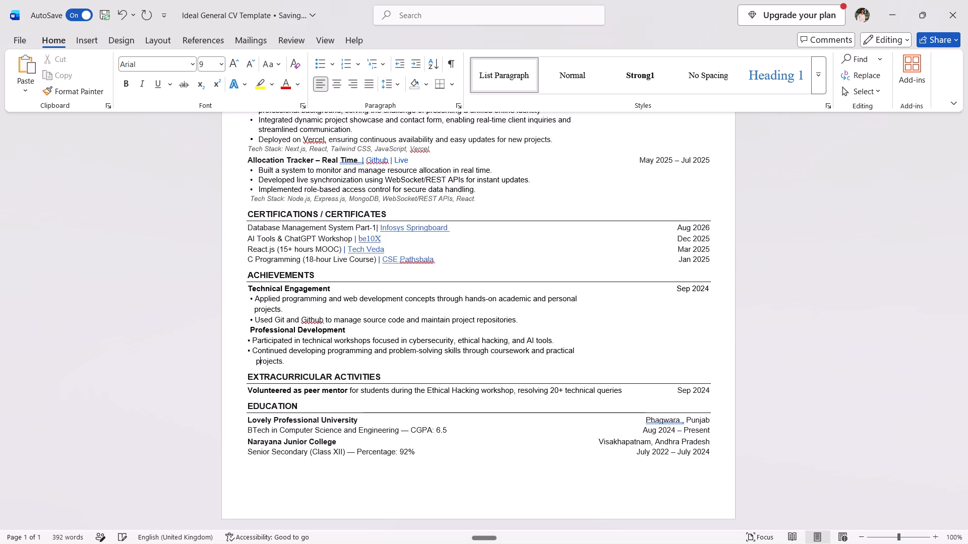
key(Left)
key(BackSpace)
key(Right)
key(Right)
key(Right)
key(Right)
key(Right)
key(Right)
key(Right)
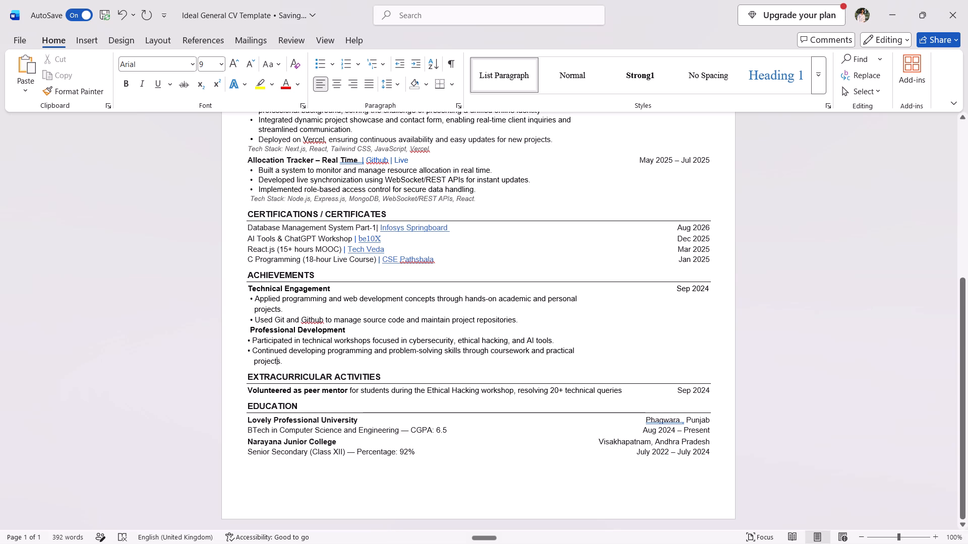
Pad the "Professional Development" heading line with spaces out to the date column.
click(489, 324)
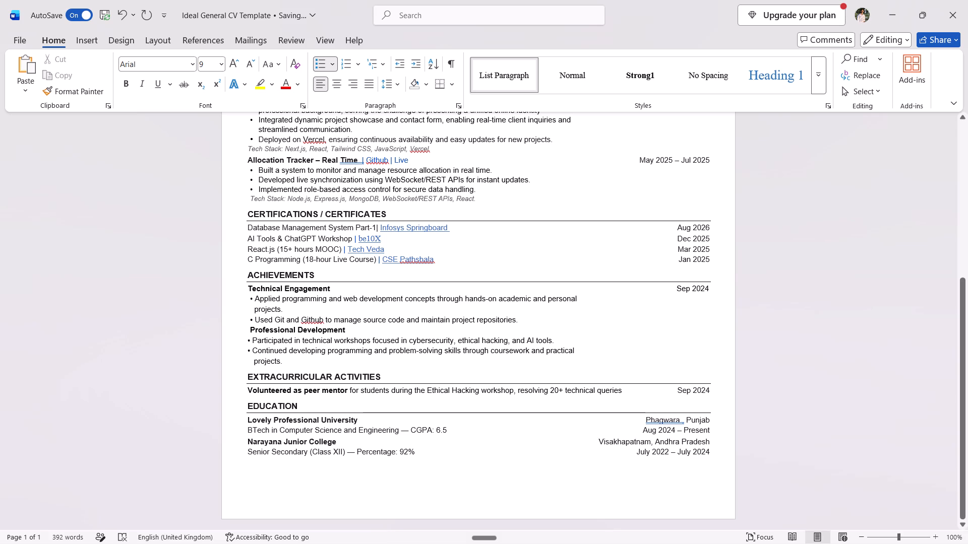
click(493, 330)
key(space)
key(space)
key(space)
key(space)
key(space)
key(space)
key(space)
key(space)
key(space)
key(space)
key(space)
key(space)
key(space)
key(space)
key(space)
key(space)
key(space)
key(space)
key(space)
key(space)
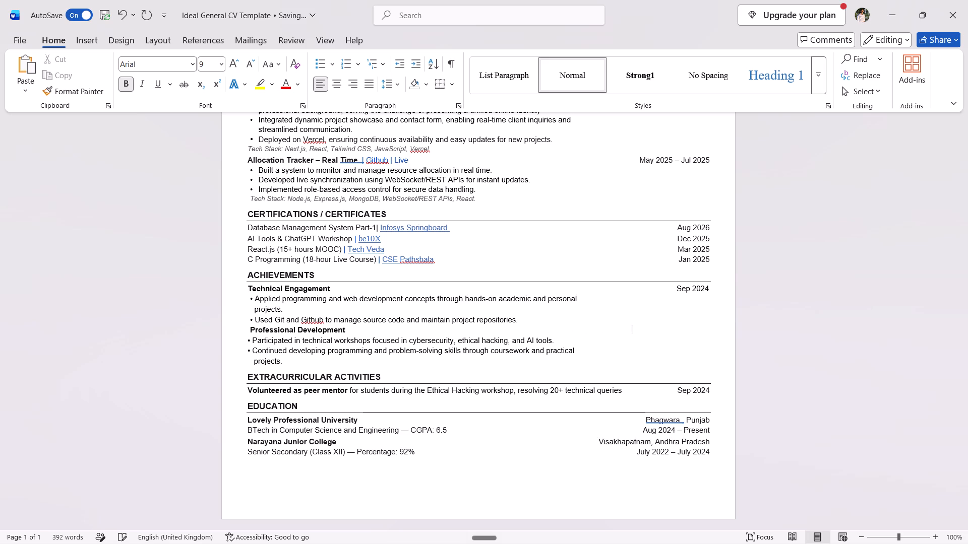
key(space)
key(space)
key(space)
key(space)
key(space)
key(space)
key(space)
key(space)
key(space)
key(space)
key(space)
key(space)
key(space)
key(space)
key(space)
key(space)
key(space)
key(space)
key(space)
key(space)
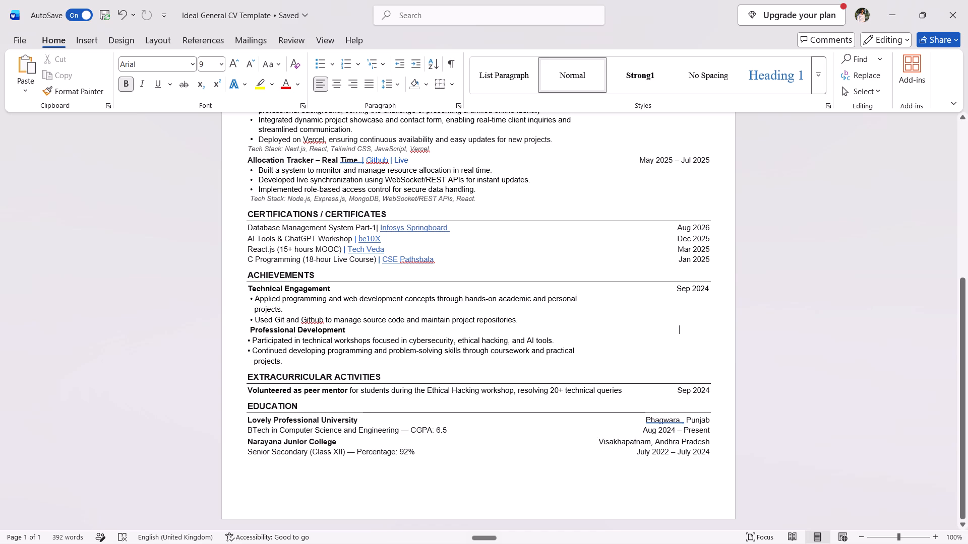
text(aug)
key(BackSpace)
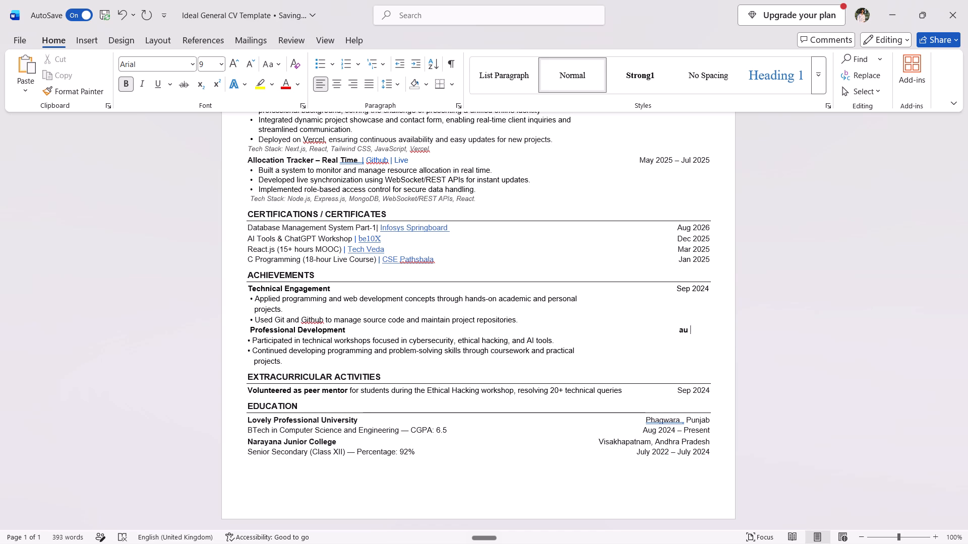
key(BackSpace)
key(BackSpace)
Change the date beside the "Technical Engagement" heading to Sep 2025.
click(708, 288)
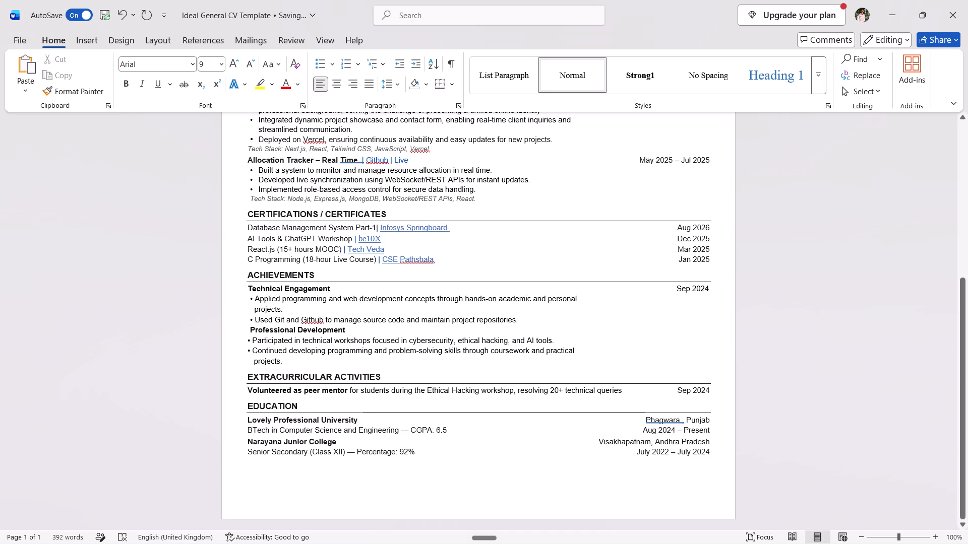
key(BackSpace)
key(5)
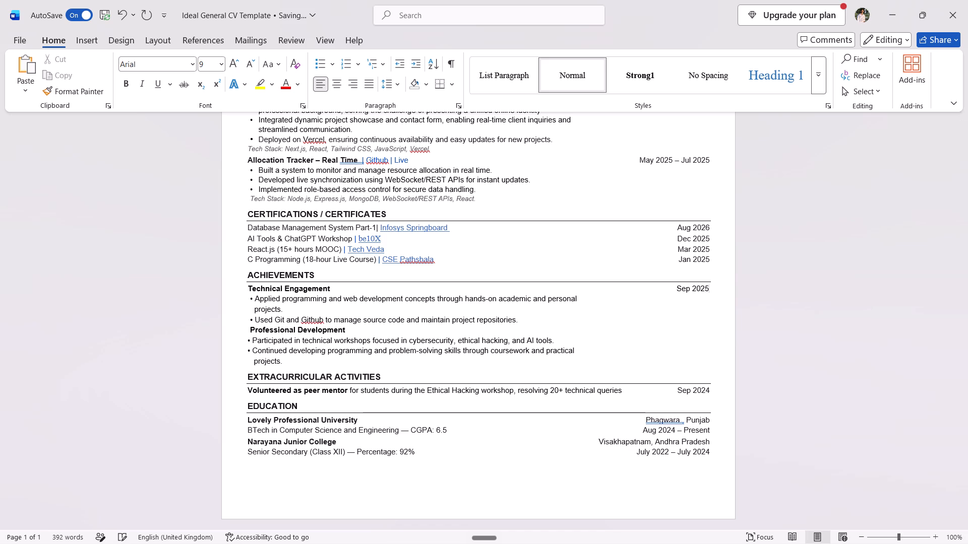
Add a run of spaces after the technical workshops bullet text, extending towards the date column.
click(575, 338)
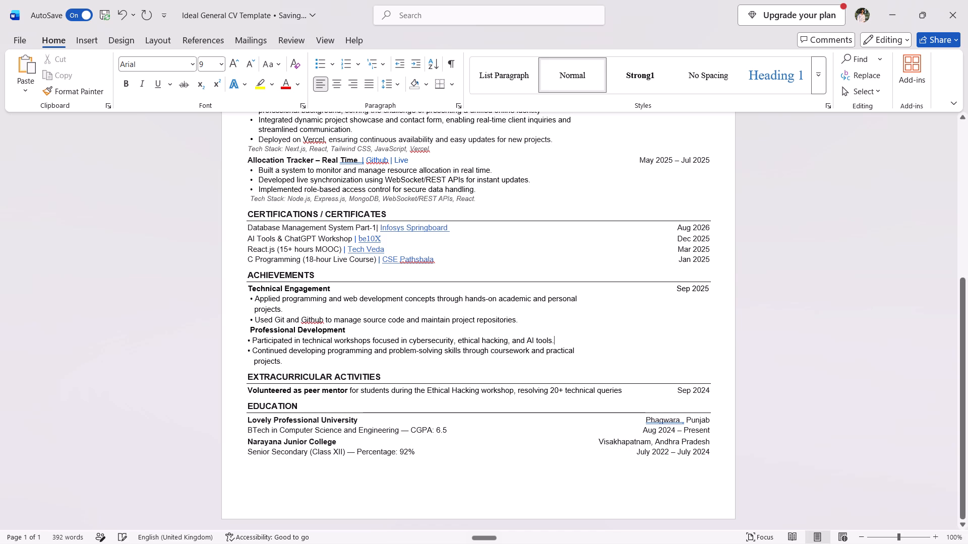
key(space)
key(space)
key(space)
key(space)
key(space)
key(space)
key(space)
key(space)
key(space)
key(space)
key(space)
key(space)
key(space)
key(space)
key(space)
key(space)
key(space)
key(space)
key(space)
key(space)
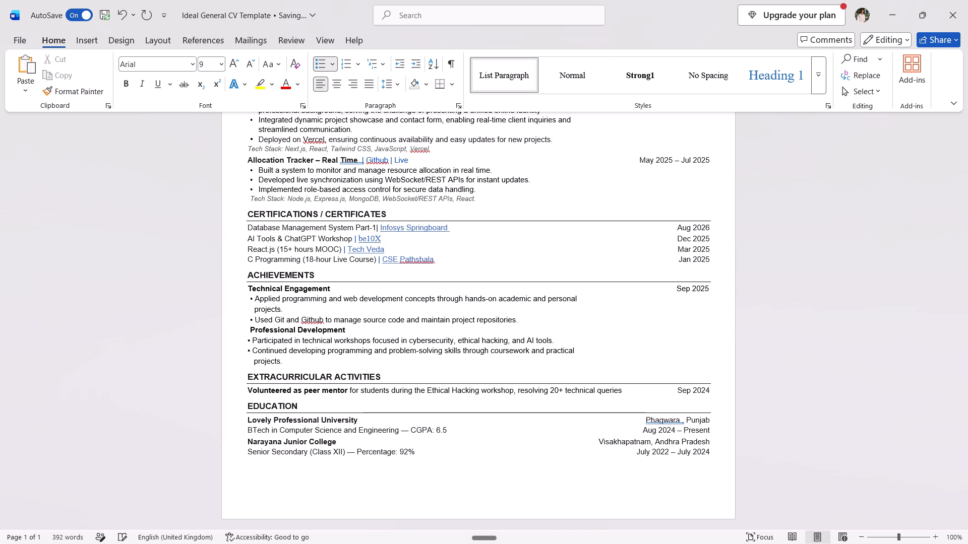
Extend the spaces after the "Professional Development" heading until the insertion point sits roughly beneath the start of the Sep 2025 date.
click(544, 326)
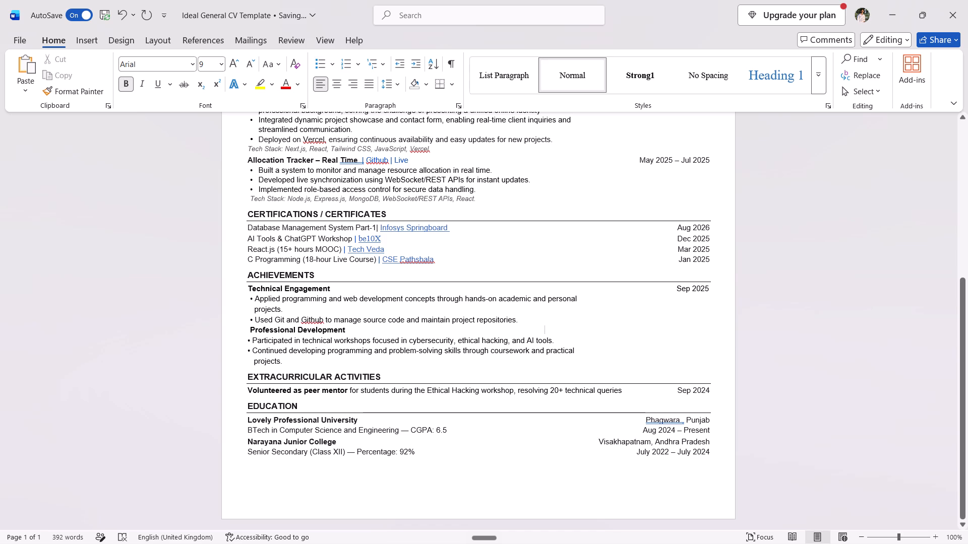
key(space)
key(space)
key(space)
key(space)
key(space)
key(space)
key(space)
key(space)
key(space)
key(space)
key(space)
key(space)
key(space)
key(space)
key(space)
key(space)
key(space)
key(space)
key(space)
key(space)
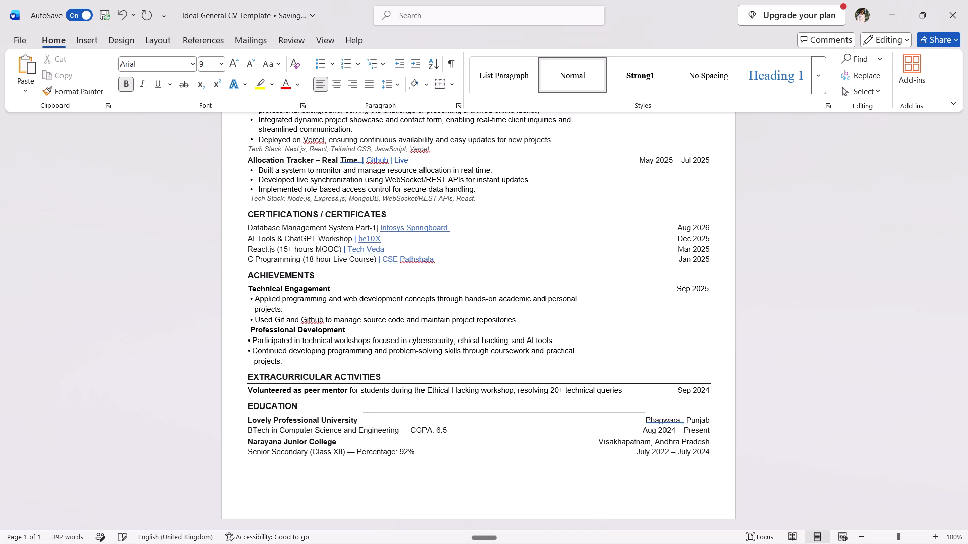
key(space)
key(space)
key(space)
key(space)
key(space)
key(space)
key(space)
key(space)
key(space)
key(space)
key(BackSpace)
key(BackSpace)
key(BackSpace)
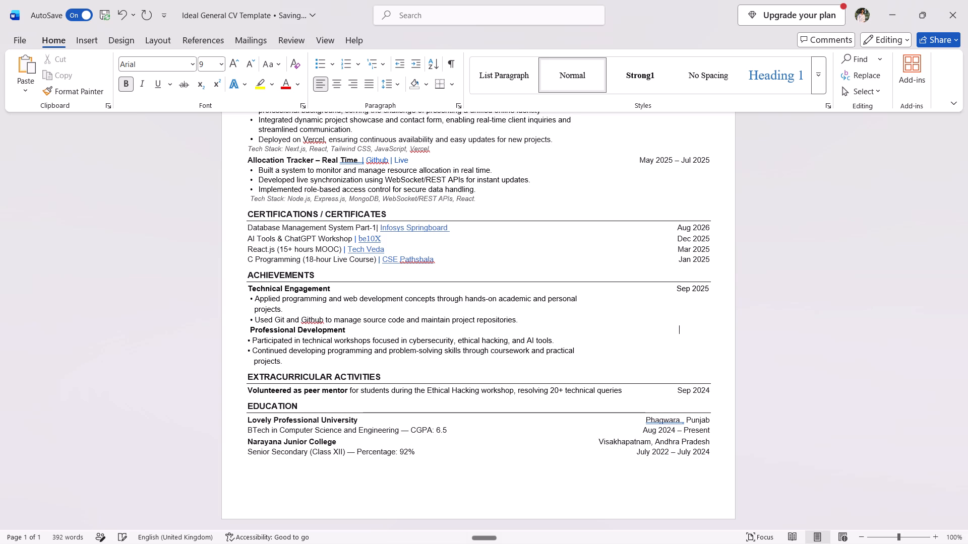
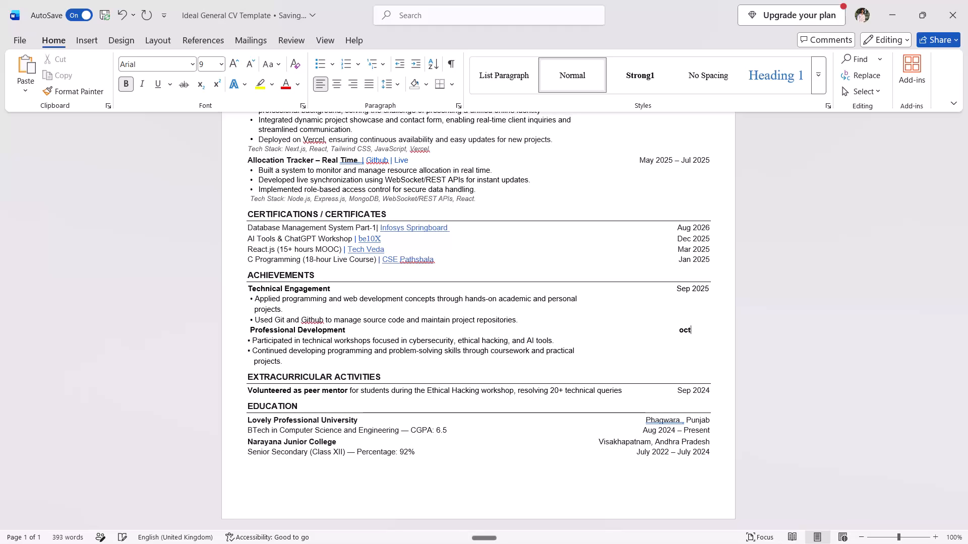
Replace the lowercase month text at the end of the "Professional Development" heading line with the date Oct 2024.
key(BackSpace)
key(BackSpace)
key(BackSpace)
text(Oct 2024)
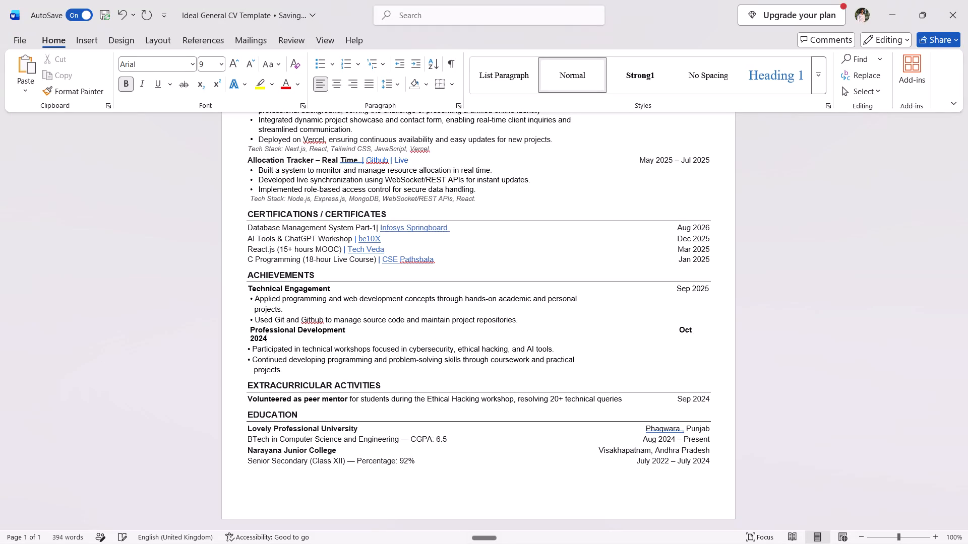
Remove a padding space before the Oct 2024 date and re-space its month and year so it fits on the "Professional Development" line.
key(Left)
key(Left)
key(Left)
key(Left)
key(BackSpace)
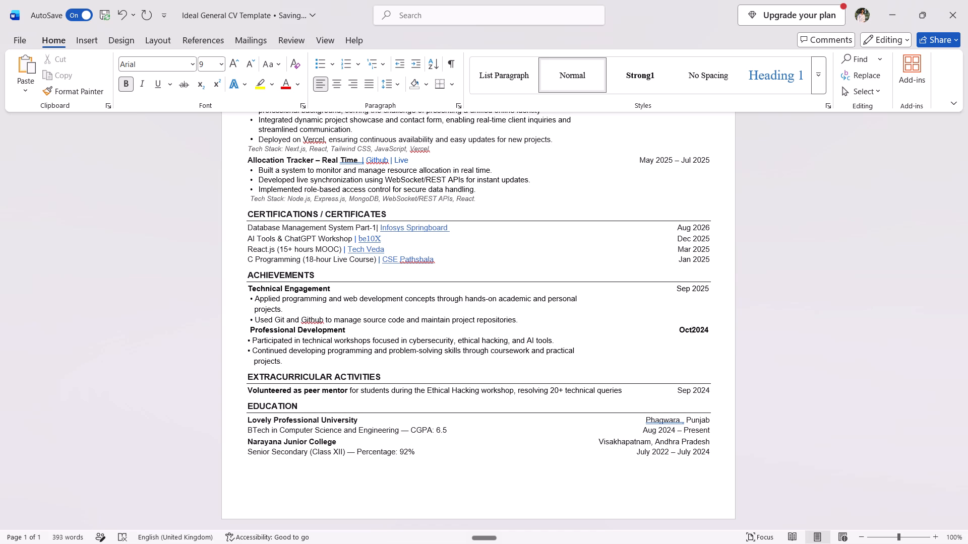
key(Left)
key(Left)
key(Left)
key(BackSpace)
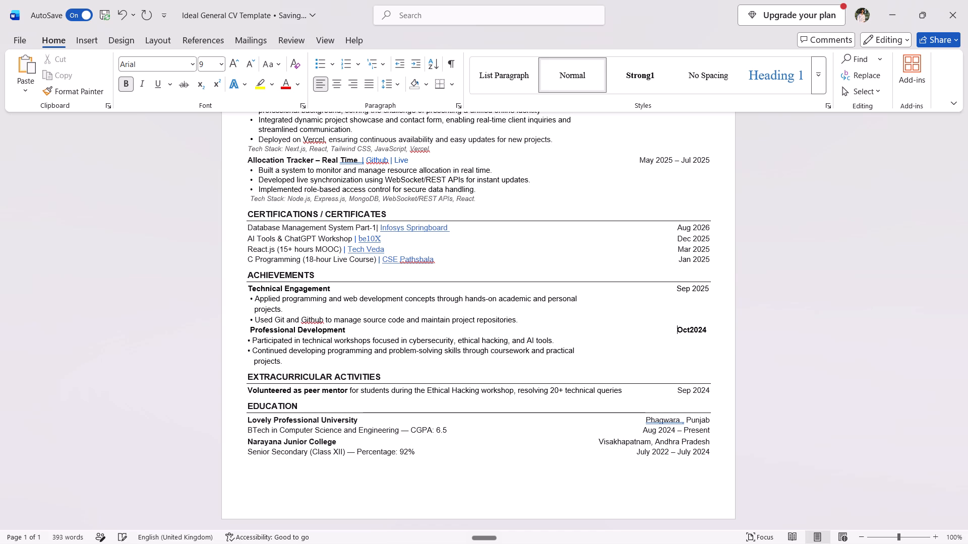
key(Right)
key(Right)
key(Right)
key(space)
Remove the bold formatting from the Oct 2024 date beside the "Professional Development" heading.
drag(711, 329, 682, 330)
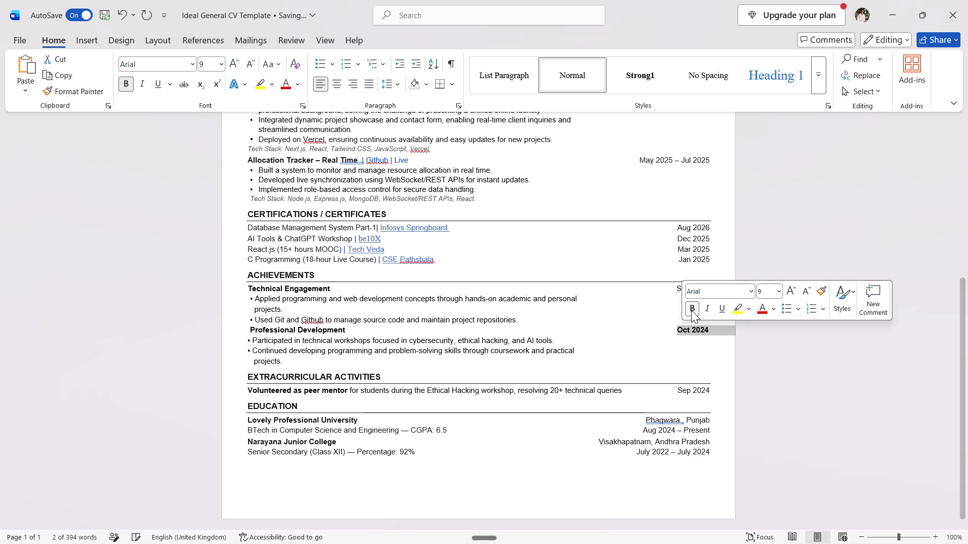
click(691, 310)
click(667, 344)
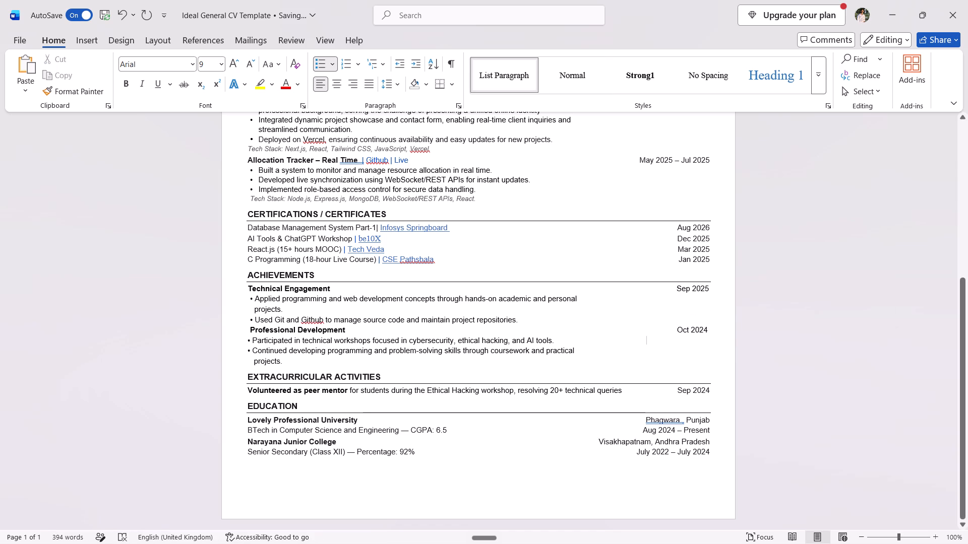
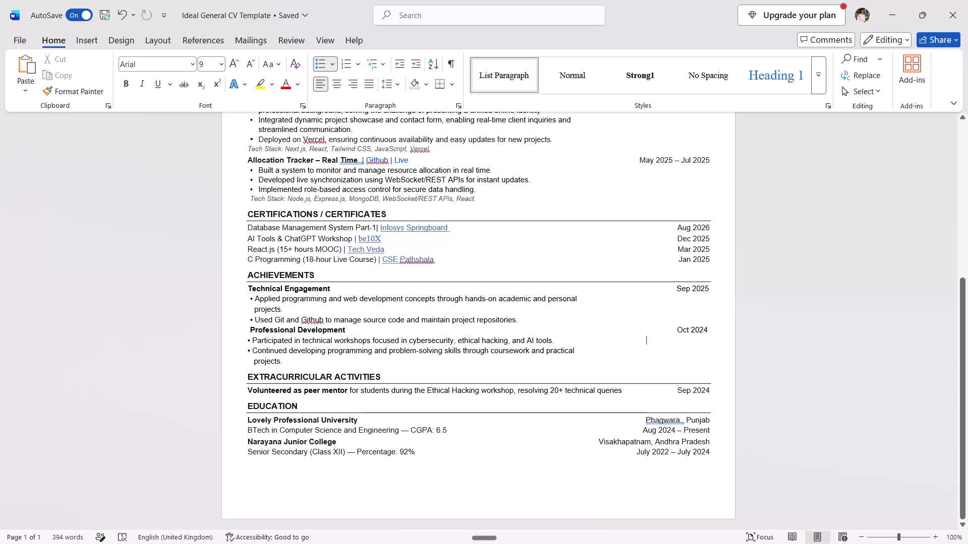
Add an empty line below the "Volunteered as peer mentor" entry under Extracurricular Activities.
scroll(492, 324, up, 1)
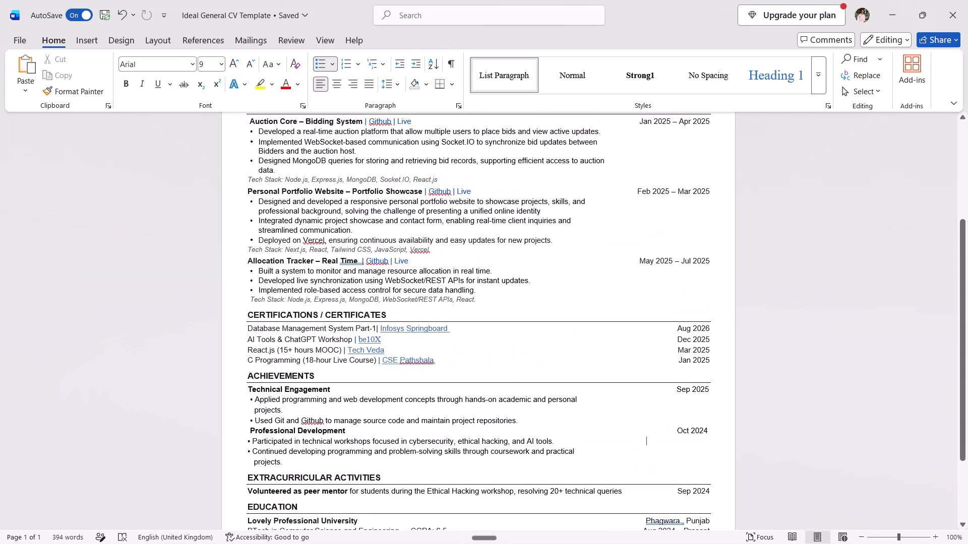
scroll(492, 324, down, 1)
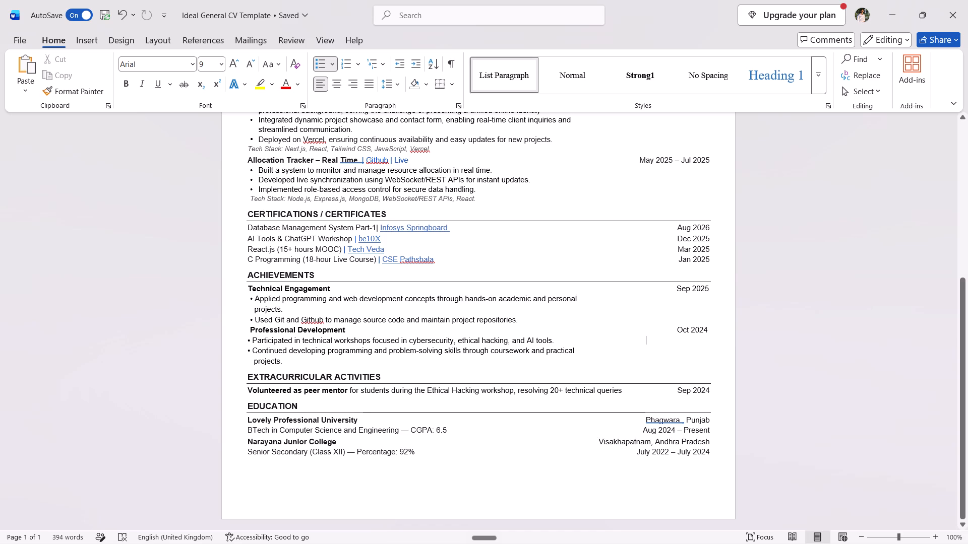
click(710, 390)
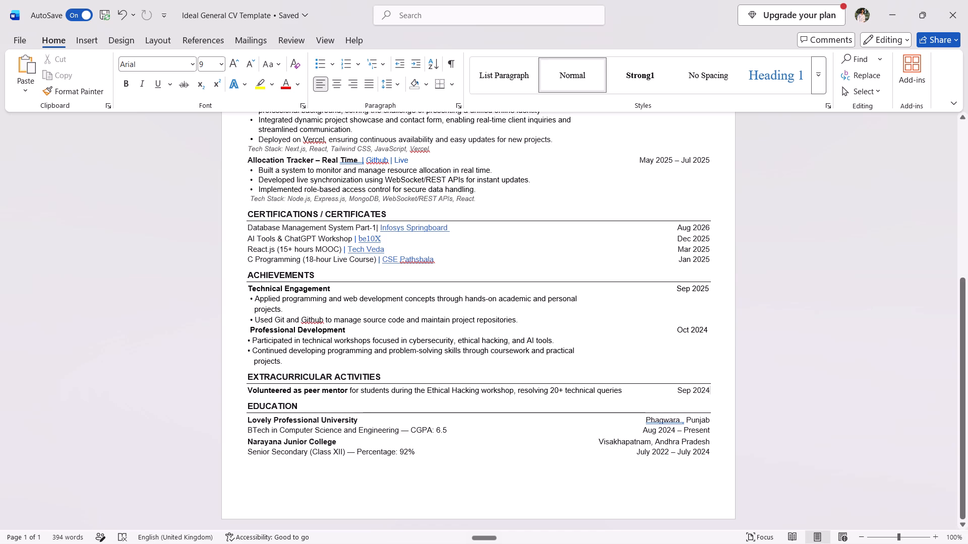
key(Return)
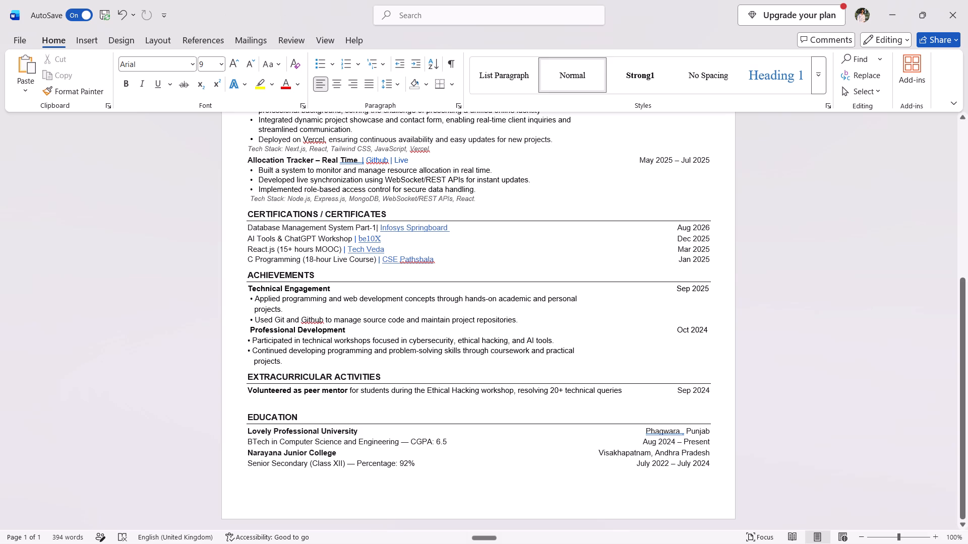
Replace the tab before the Sep 2024 date on the "Volunteered as peer mentor" line with a run of spaces.
click(678, 391)
key(BackSpace)
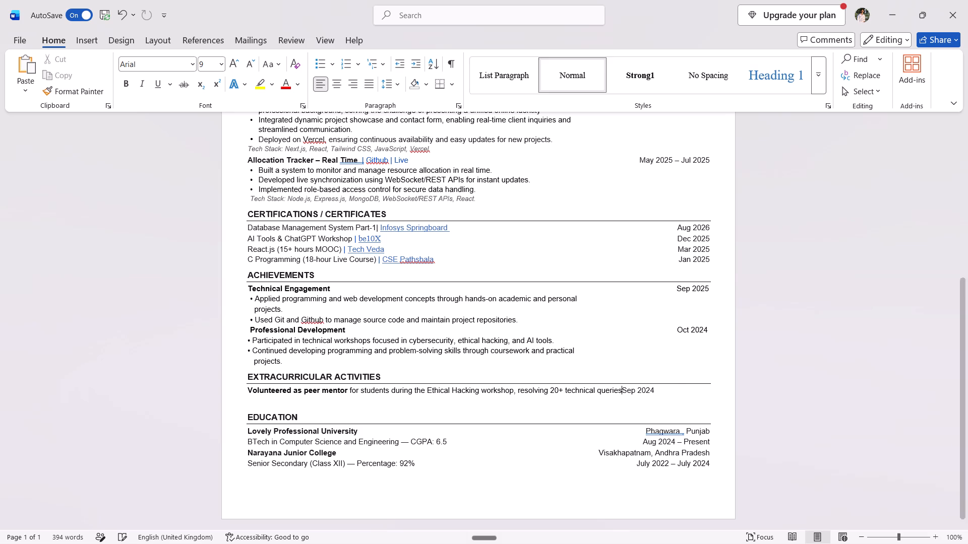
key(space)
key(space)
key(space)
key(space)
key(space)
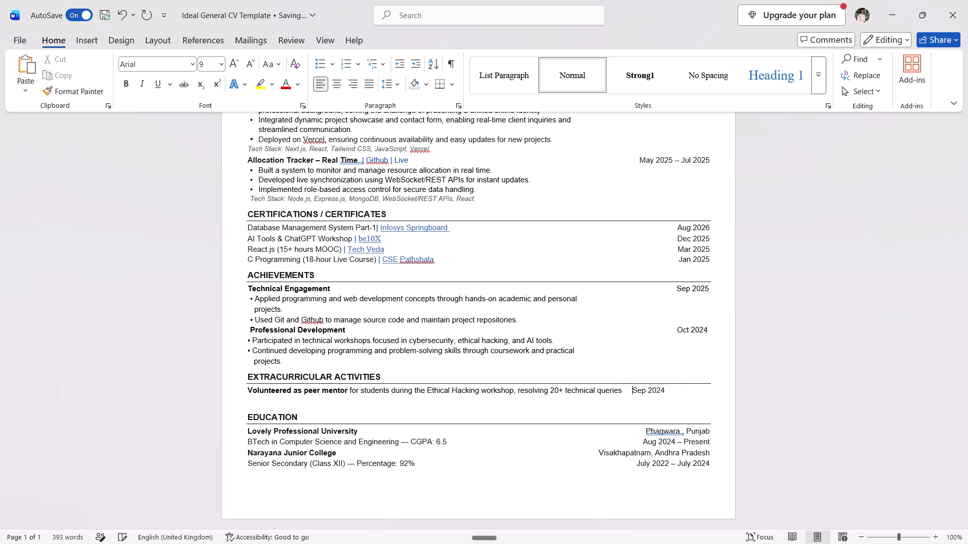
key(space)
key(space)
key(space)
key(space)
key(space)
key(space)
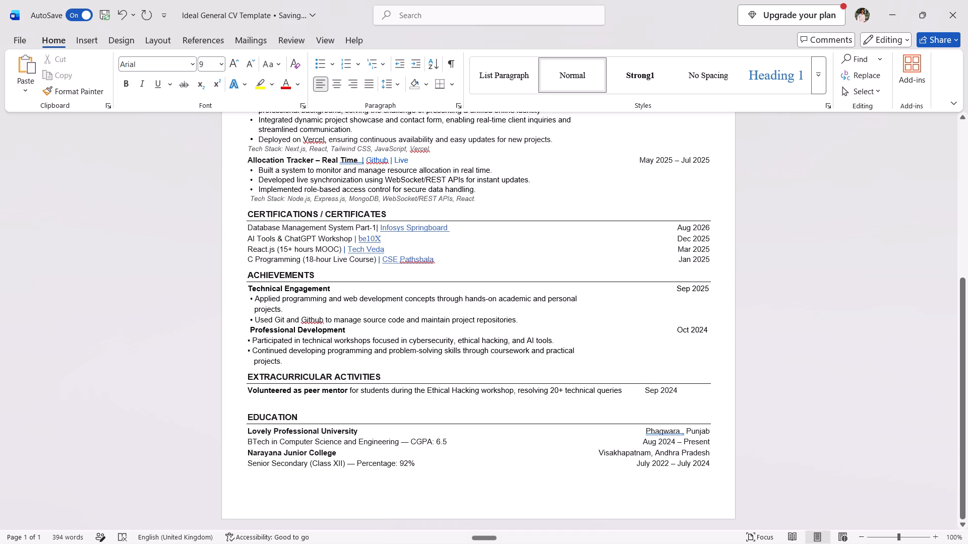
Format the "Volunteered as peer mentor" line as a round-bullet list item.
click(248, 390)
click(336, 63)
click(330, 103)
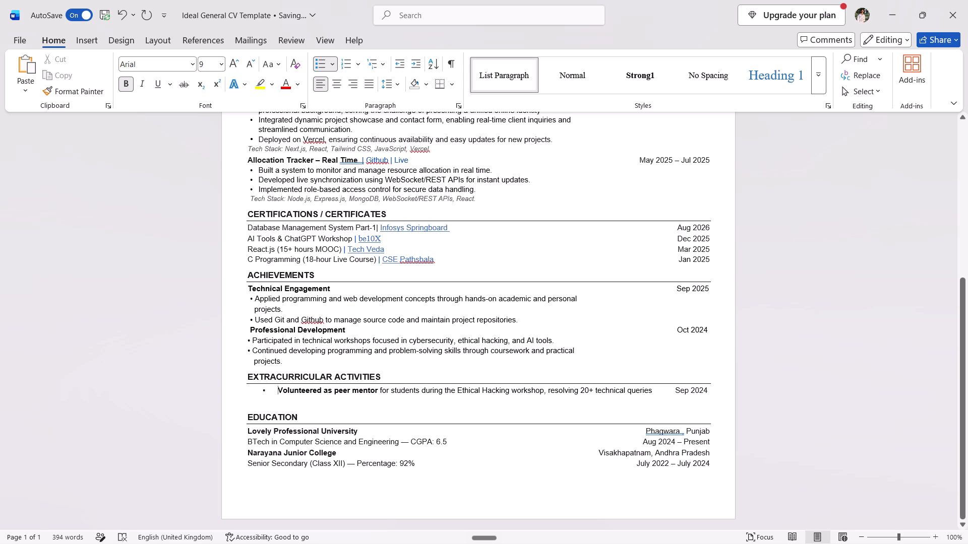
Set the volunteer bullet's position and text indent to 0 cm with nothing following the bullet, and put one space before its text.
click(262, 390)
right_click(262, 390)
click(320, 187)
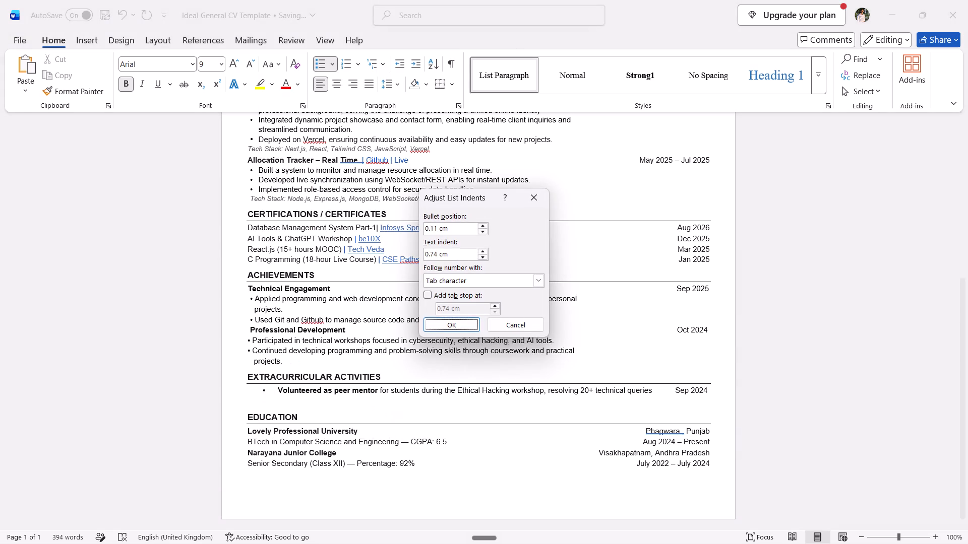
click(485, 229)
click(485, 229)
triple_click(483, 256)
triple_click(483, 256)
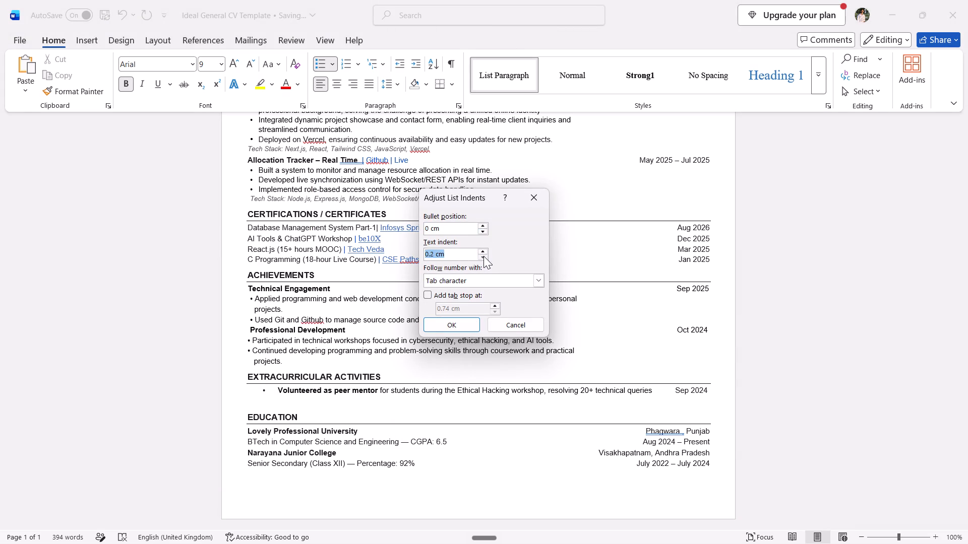
double_click(483, 256)
click(451, 279)
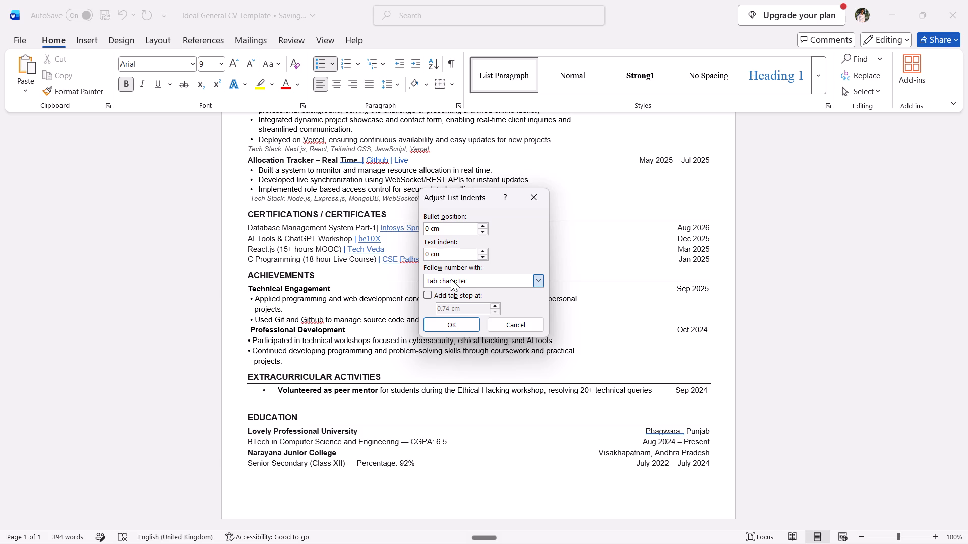
click(450, 308)
click(454, 320)
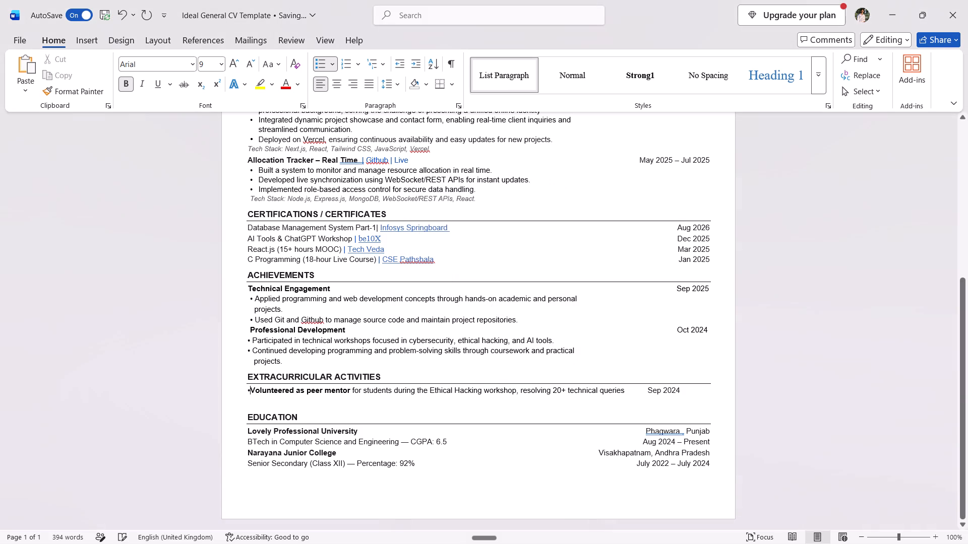
key(space)
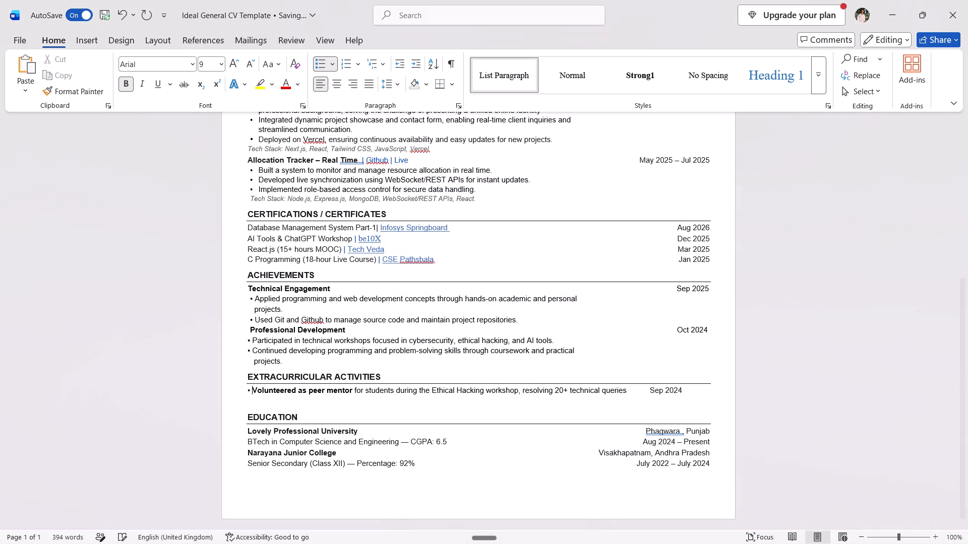
Pad the volunteer bullet with spaces before Sep 2024 to bring the date near the right margin, in line with the Oct 2024 date.
click(650, 390)
key(space)
key(space)
key(space)
key(space)
key(space)
key(space)
key(space)
key(space)
key(space)
key(space)
key(space)
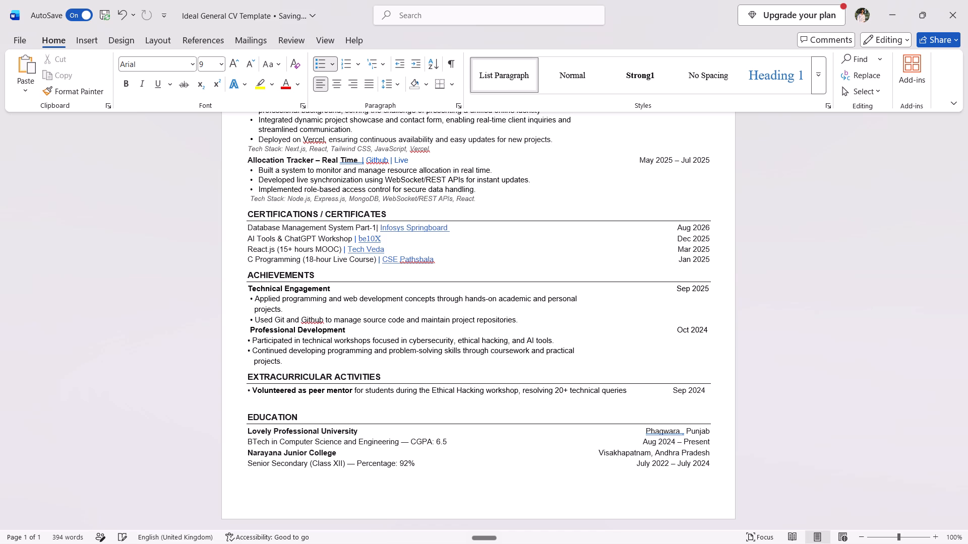
key(space)
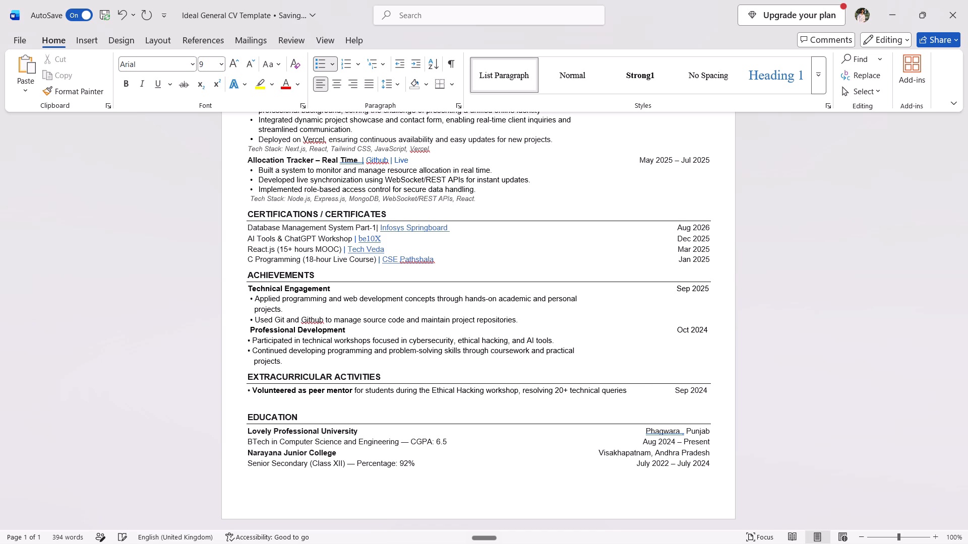
Insert two empty bullets above the "Volunteered as peer mentor" bullet under Extracurricular Activities.
click(247, 390)
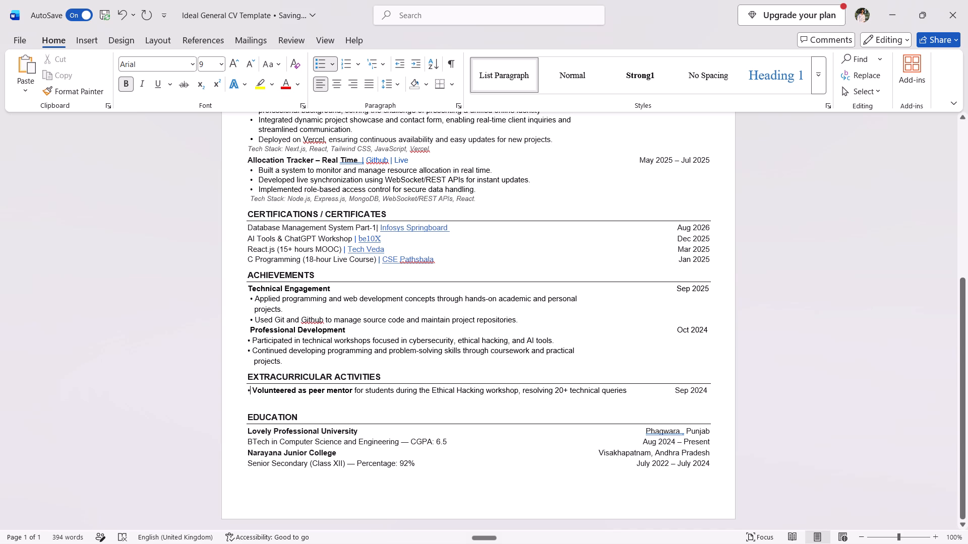
key(Return)
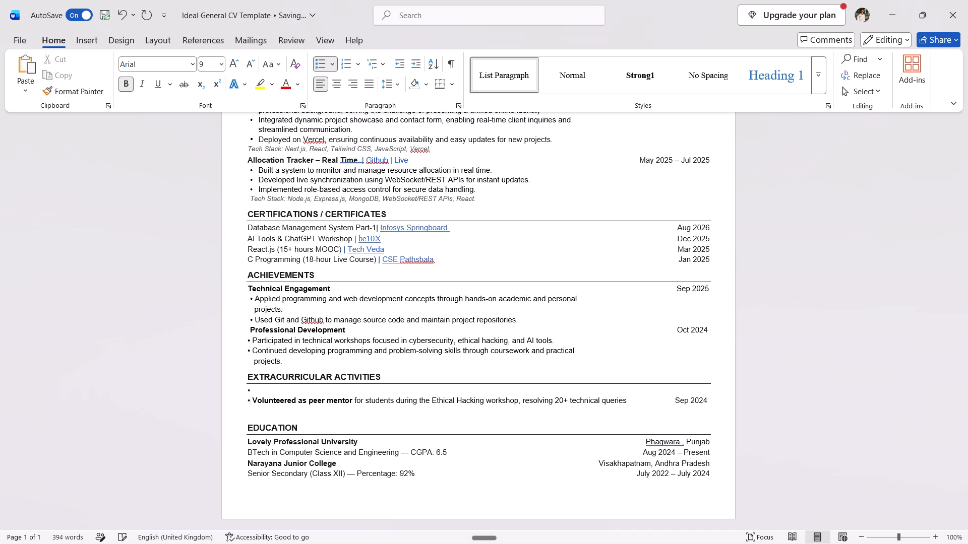
key(Return)
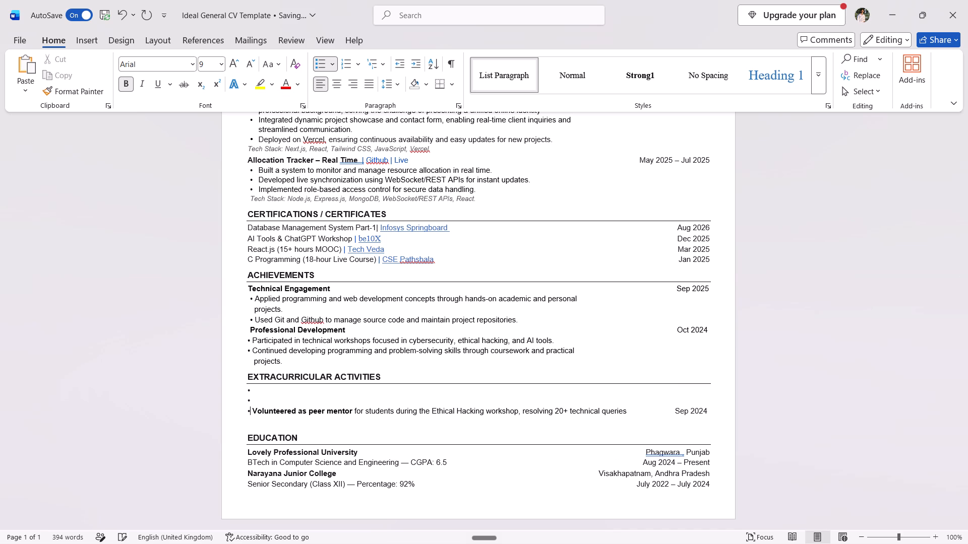
Put a space after the first empty bullet under Extracurricular Activities and begin its text with "Continously".
click(252, 385)
key(space)
text(Continously)
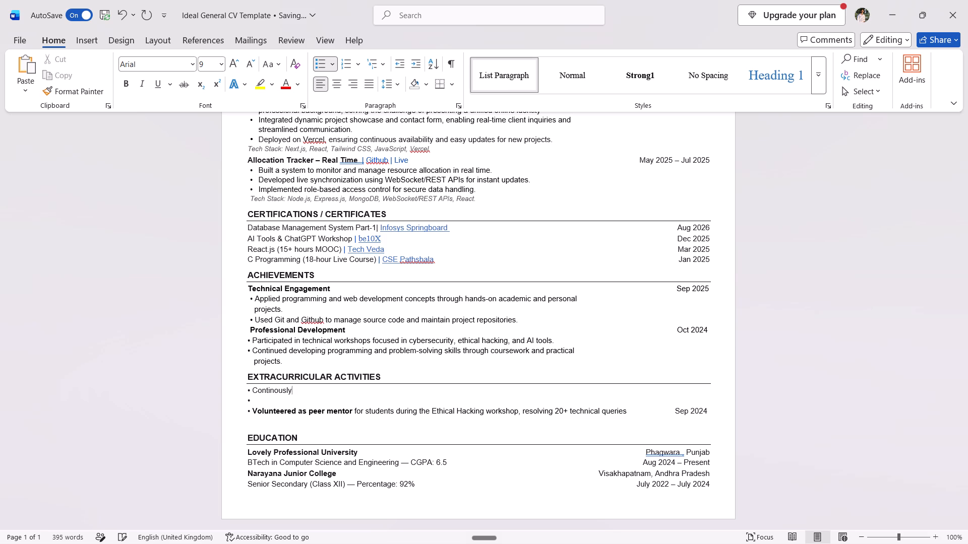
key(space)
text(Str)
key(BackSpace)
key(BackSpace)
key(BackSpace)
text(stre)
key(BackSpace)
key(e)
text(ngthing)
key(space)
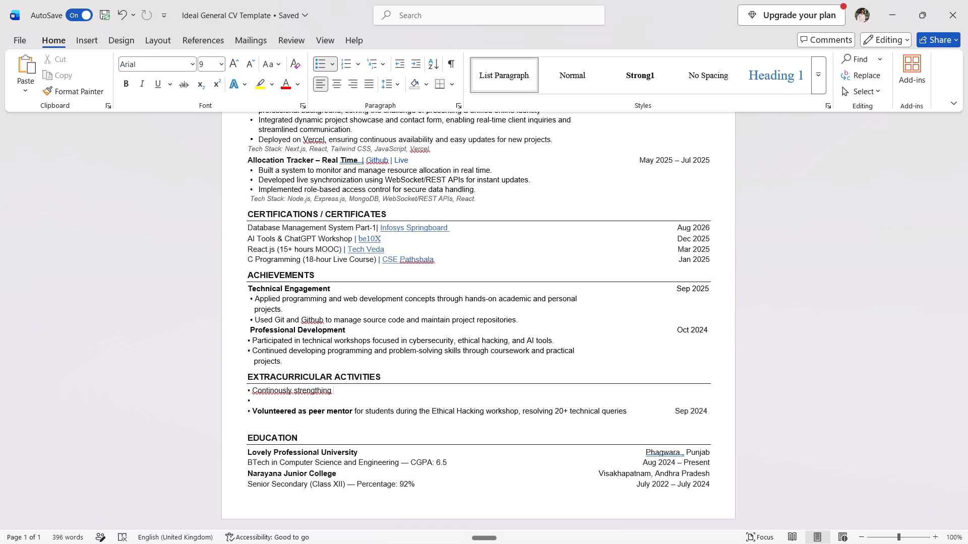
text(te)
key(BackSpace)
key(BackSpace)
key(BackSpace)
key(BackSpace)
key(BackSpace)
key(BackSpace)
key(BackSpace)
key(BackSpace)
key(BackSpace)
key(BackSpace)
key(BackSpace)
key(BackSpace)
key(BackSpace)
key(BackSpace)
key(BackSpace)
Correct the spelling of the first extracurricular bullet's opening word to "Continuously", followed by a space.
key(BackSpace)
key(BackSpace)
key(BackSpace)
key(BackSpace)
key(BackSpace)
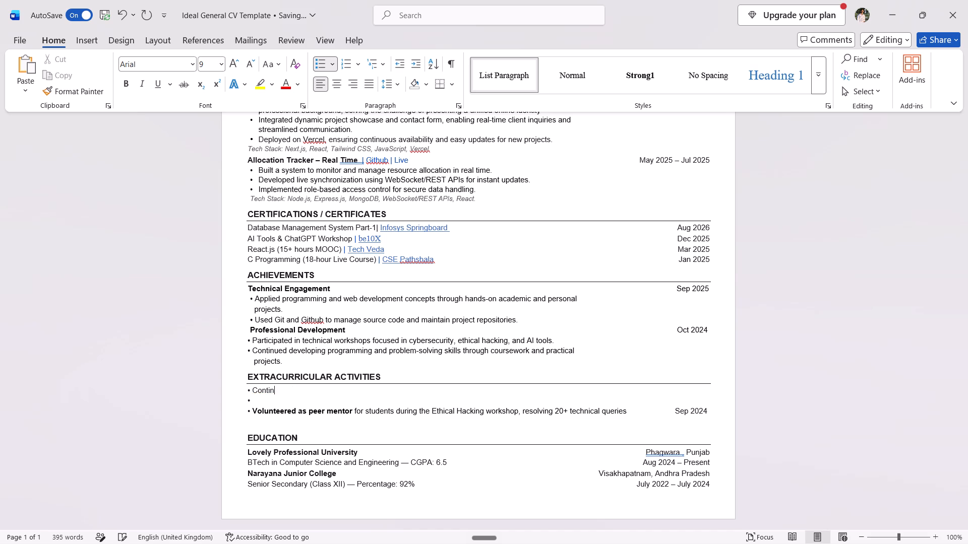
text(uosly)
key(space)
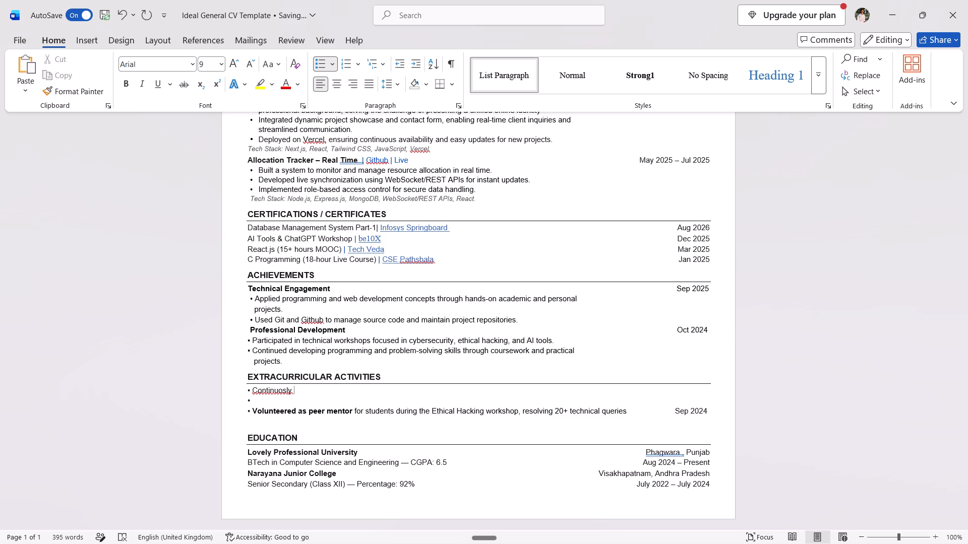
key(BackSpace)
key(BackSpace)
key(BackSpace)
key(BackSpace)
key(BackSpace)
key(BackSpace)
text(ously)
key(space)
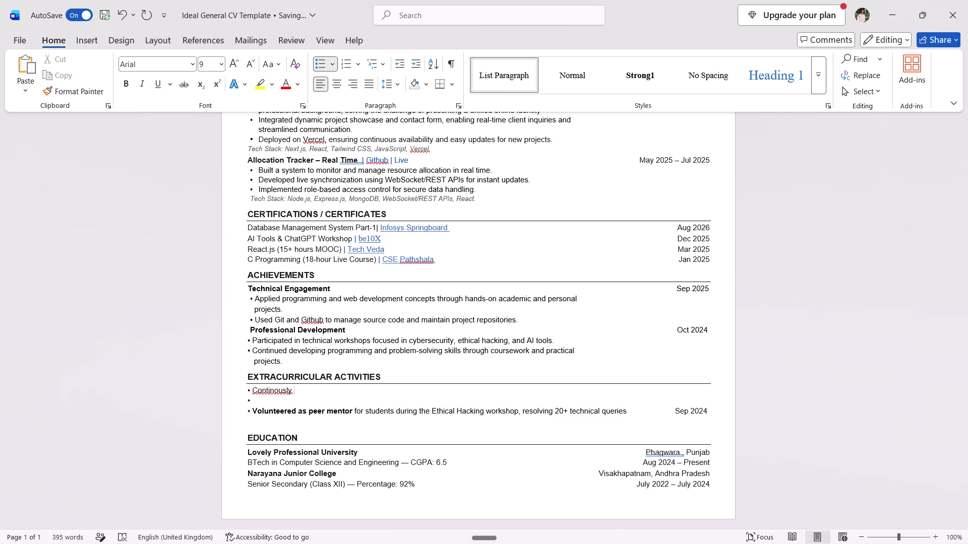
key(BackSpace)
key(BackSpace)
key(BackSpace)
key(BackSpace)
key(BackSpace)
key(BackSpace)
text(uously)
key(space)
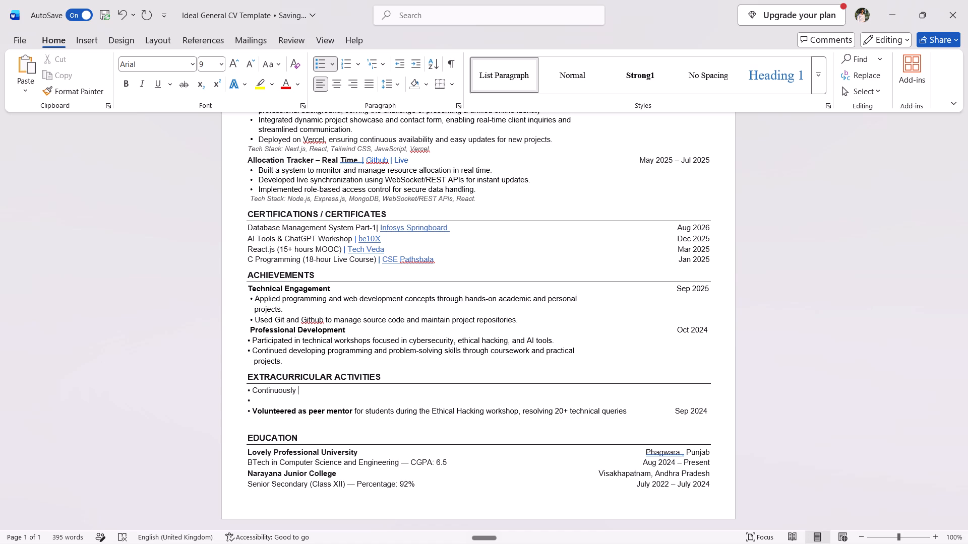
Continue the first extracurricular bullet after "Continuously" with "strengthening technical skills through hands-on projects".
text(stren)
key(g)
key(BackSpace)
key(t)
text(hening)
key(space)
text(technical skills)
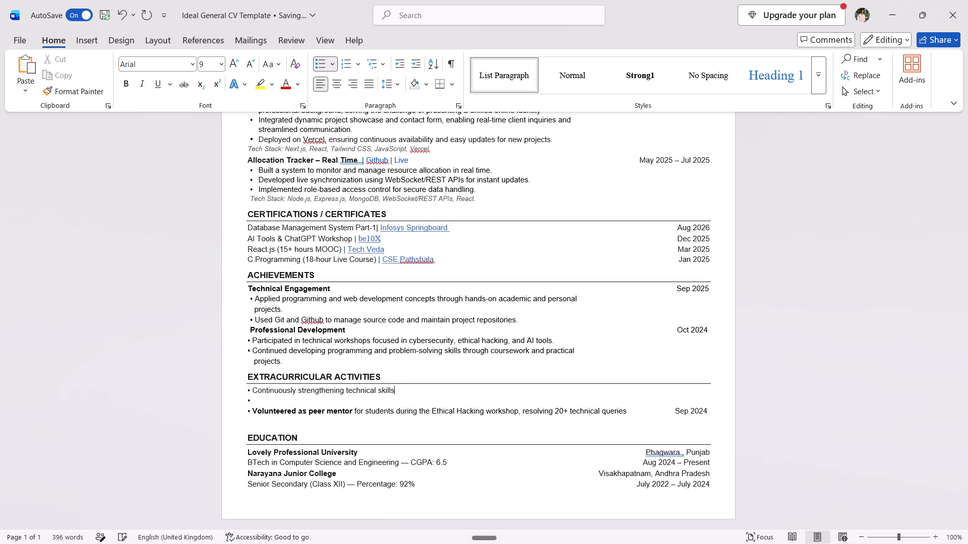
key(space)
text(through hands-on projects)
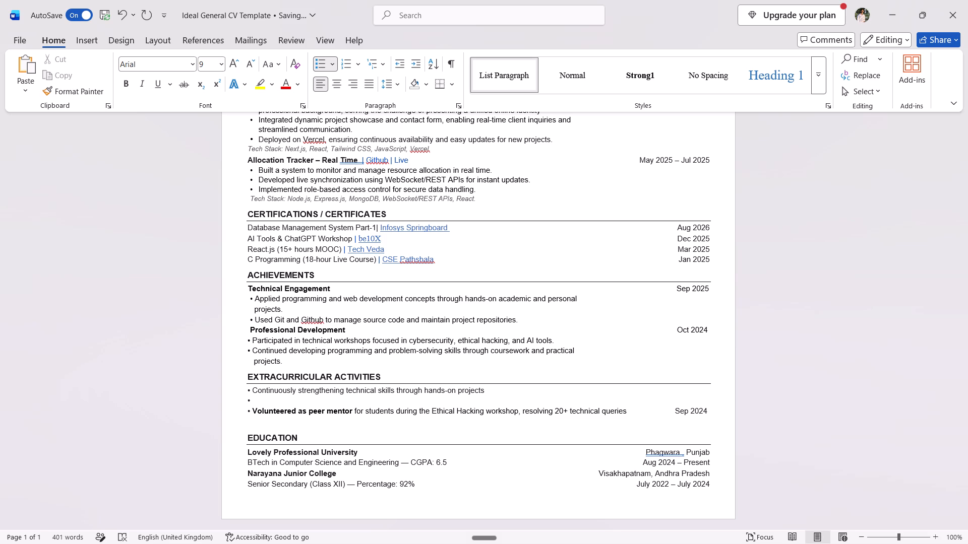
Replace the closing word "projects" of the first extracurricular bullet with "web development projects and practical implementation.".
key(BackSpace)
key(BackSpace)
key(BackSpace)
key(BackSpace)
key(BackSpace)
key(BackSpace)
key(BackSpace)
key(BackSpace)
text(web)
key(space)
text(deb)
key(BackSpace)
text(velopment)
key(space)
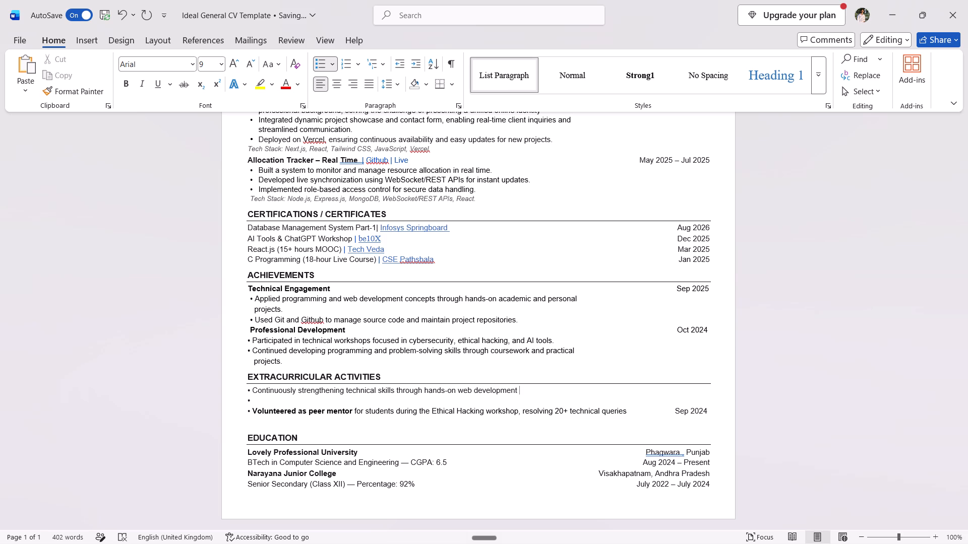
text(projects and)
key(space)
text(practical)
key(space)
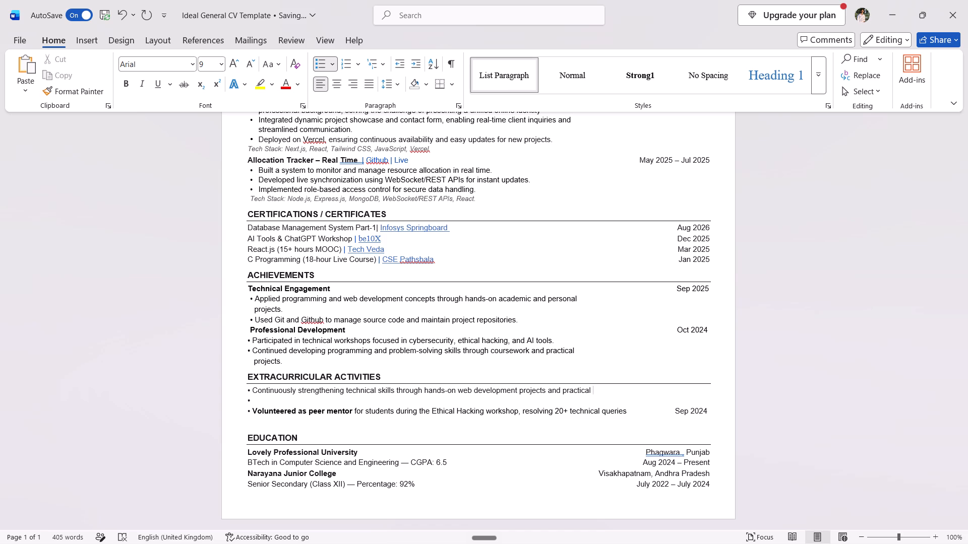
text(implementation)
key(period)
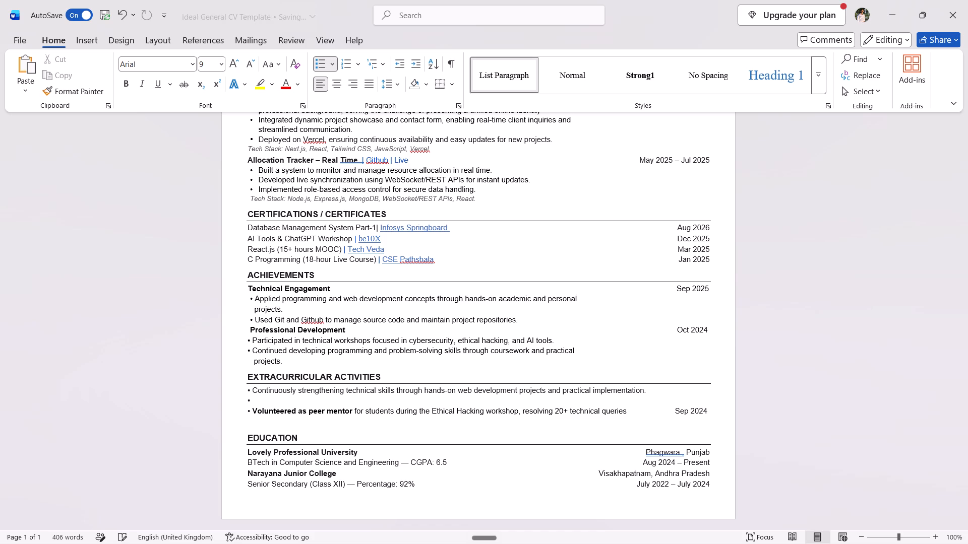
Put a space after the empty second bullet under Extracurricular Activities.
click(291, 402)
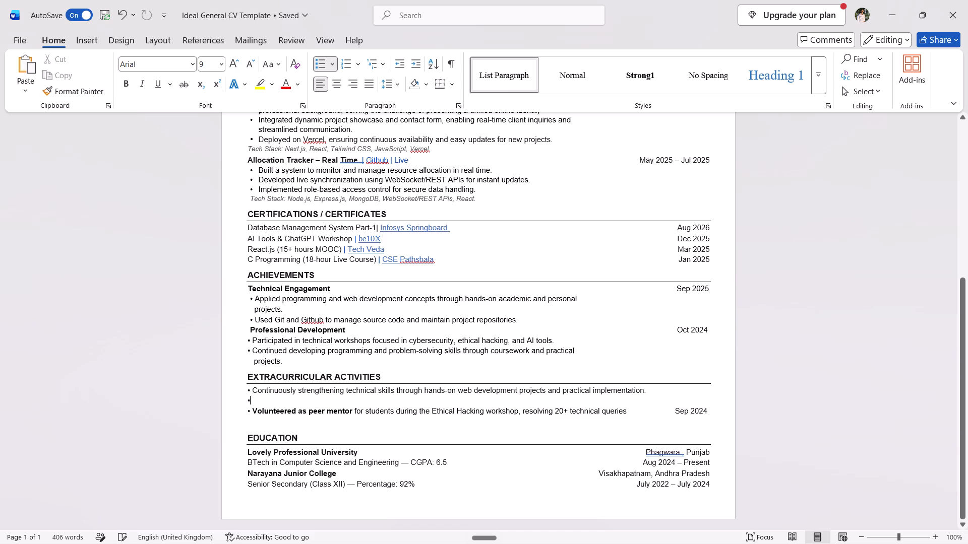
key(space)
Break the first extracurricular bullet before "implementation." and make that word an unbulleted continuation line indented with spaces.
click(590, 390)
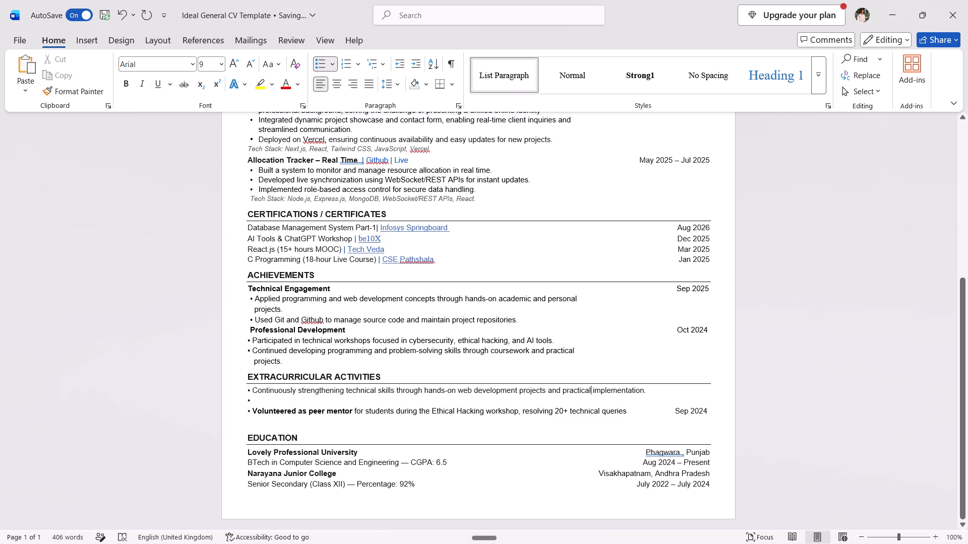
key(Return)
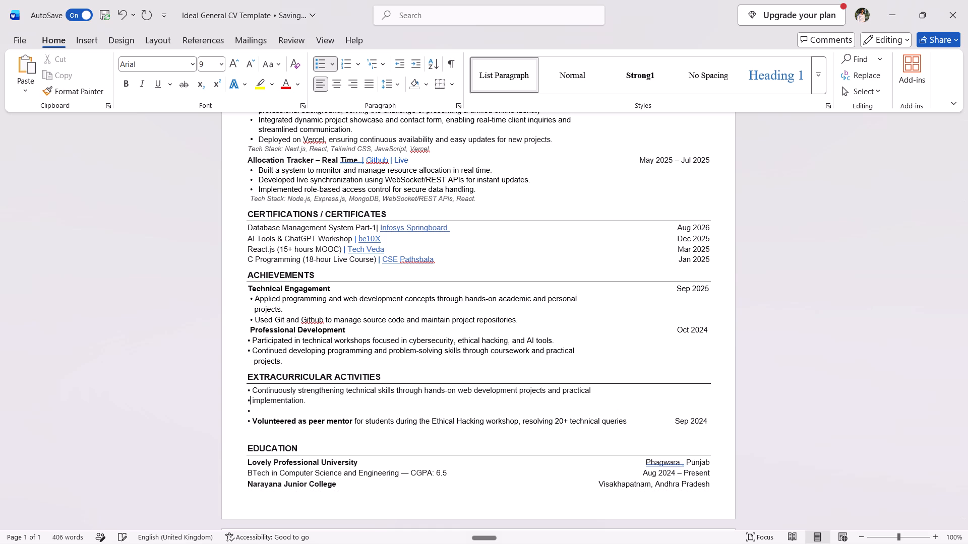
key(BackSpace)
key(space)
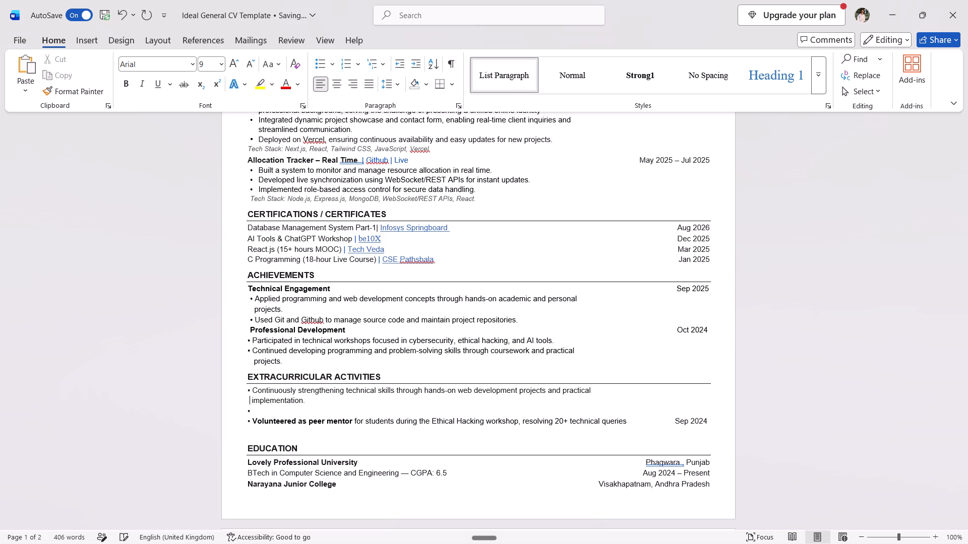
key(space)
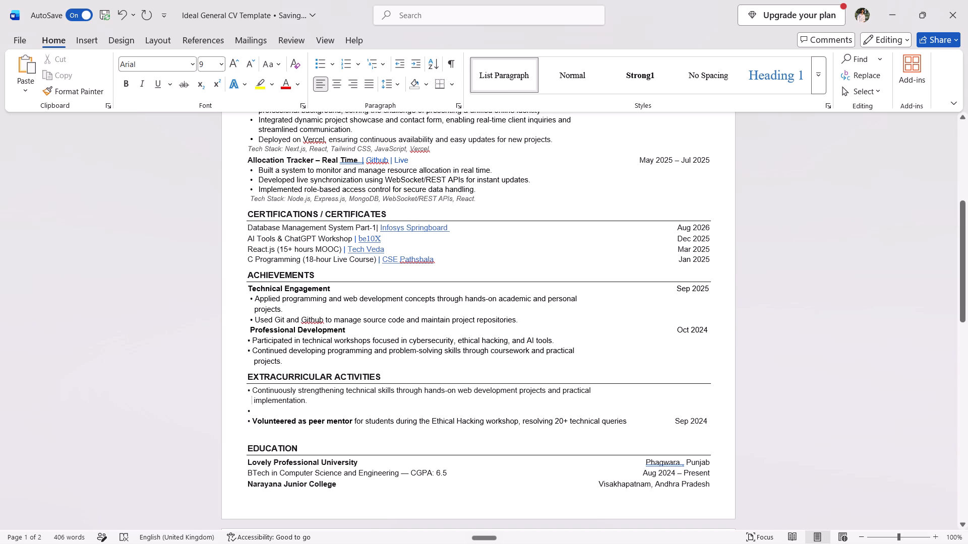
Fill the empty second extracurricular bullet with "Exploring emerging technologies and improving problem-solving abilities through self-directed learning".
click(280, 406)
text(Exploring emerging)
key(space)
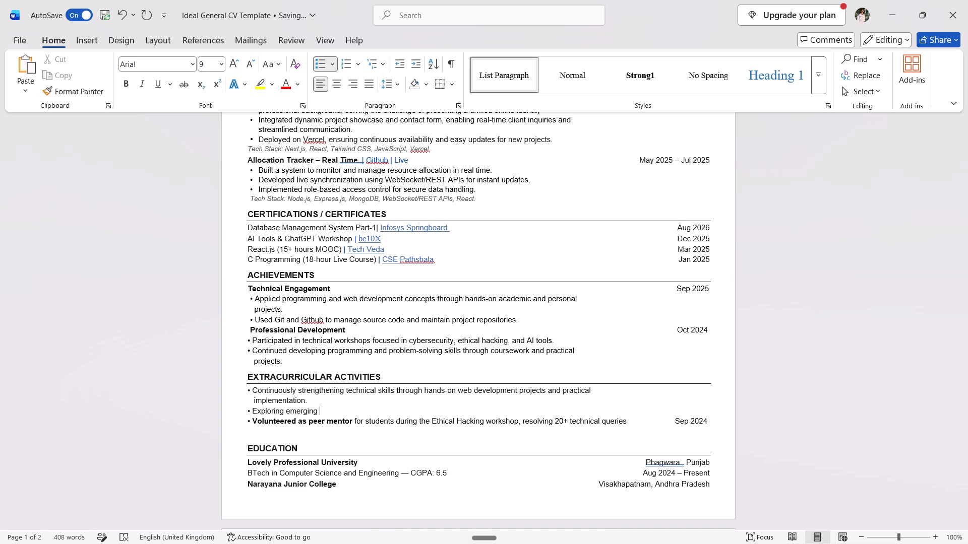
text(technologies)
key(space)
text(and improvi)
text(ng)
key(space)
text(problem-solving)
key(space)
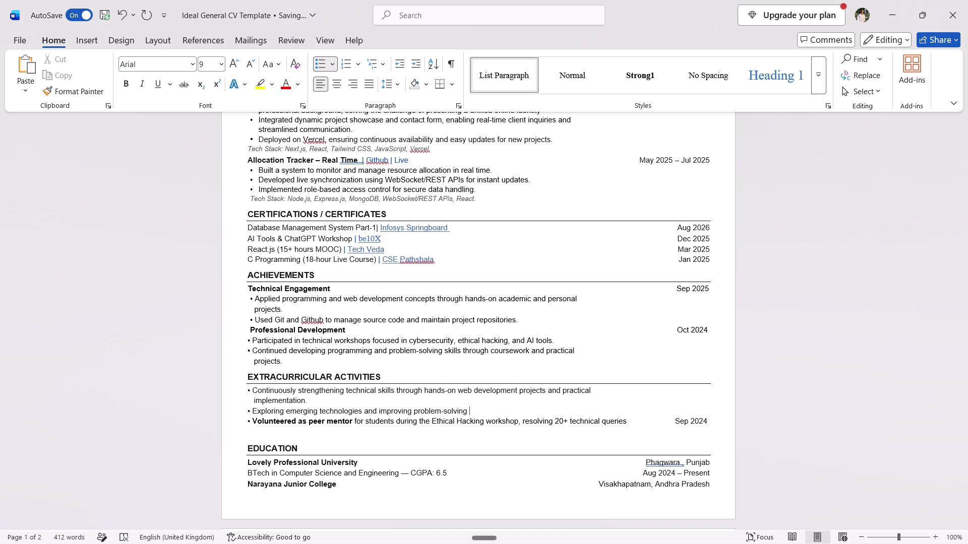
text(abilities tg)
key(BackSpace)
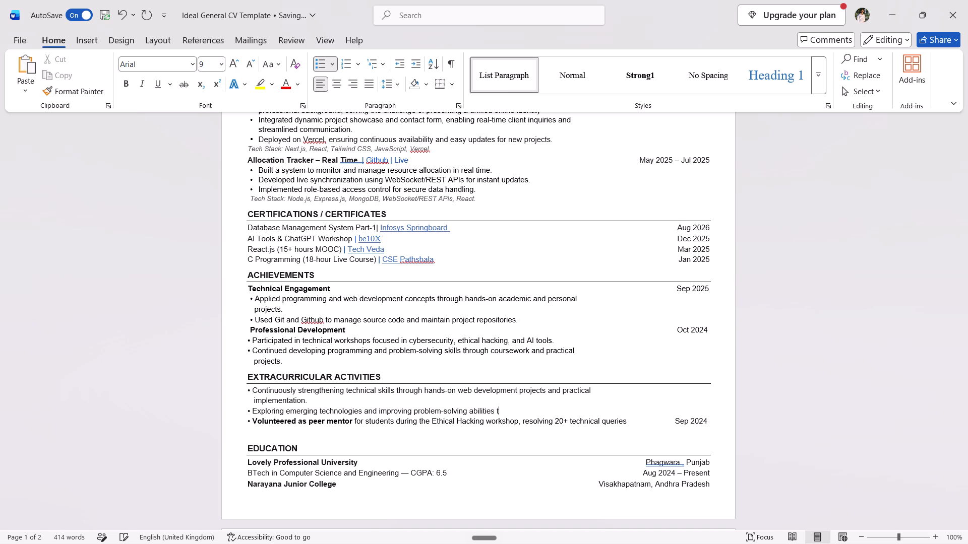
text(hrough)
key(space)
text(self-directed)
key(space)
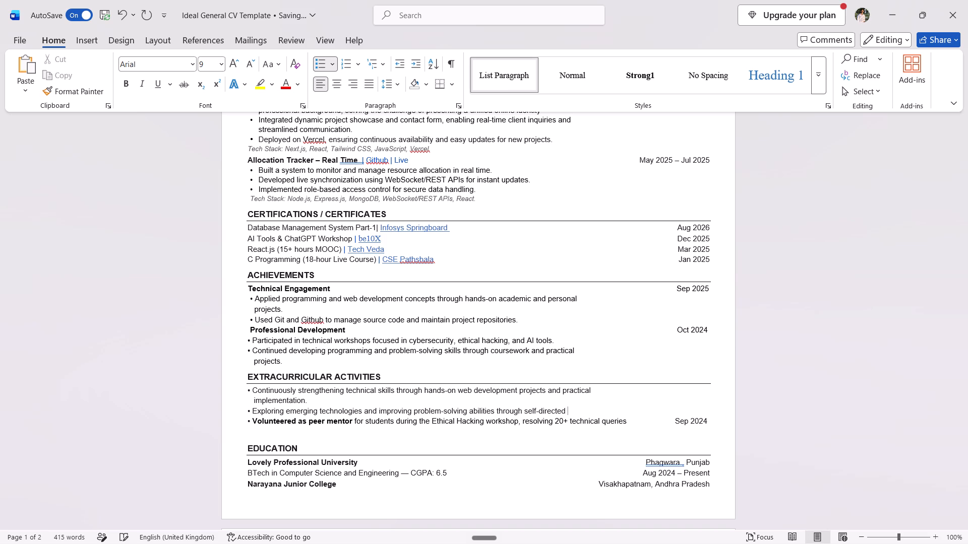
text(learning)
key(space)
Pad the first line of the "Continuously strengthening" bullet with spaces and add the date "Oct 2026", lined up with Sep 2024.
click(645, 391)
key(space)
key(space)
key(space)
key(space)
key(space)
key(space)
key(space)
key(space)
key(space)
key(space)
key(space)
key(space)
key(space)
key(space)
key(space)
key(space)
key(space)
key(space)
key(space)
key(space)
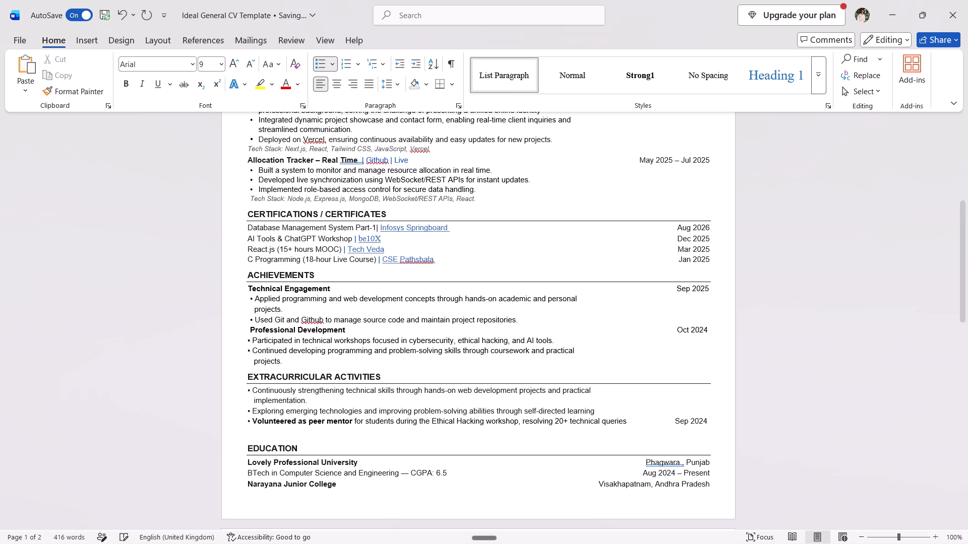
key(space)
key(space)
key(space)
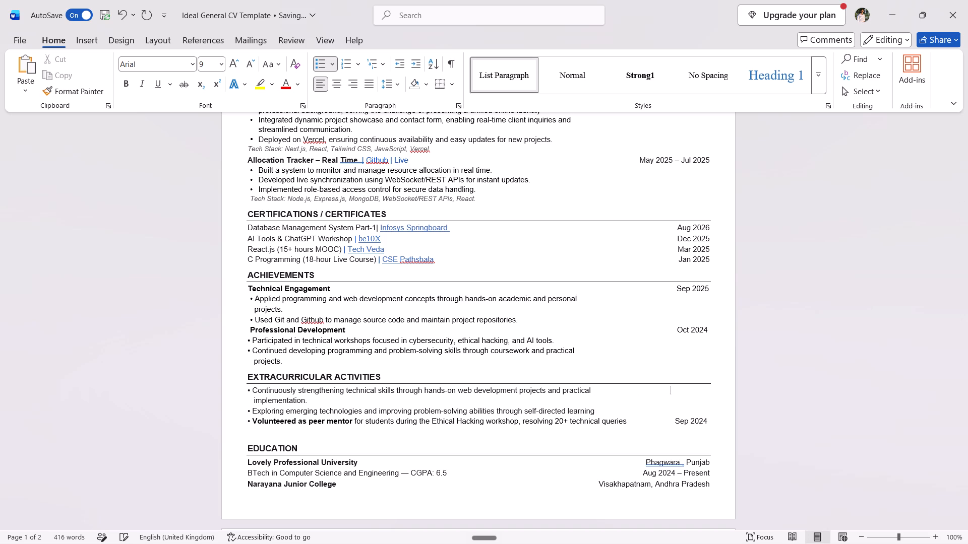
key(space)
key(space)
key(space)
key(BackSpace)
text(Oct 2026)
Pad the end of the "Exploring emerging technologies" bullet with spaces and add the date "Nov 2025" near the right margin.
click(626, 415)
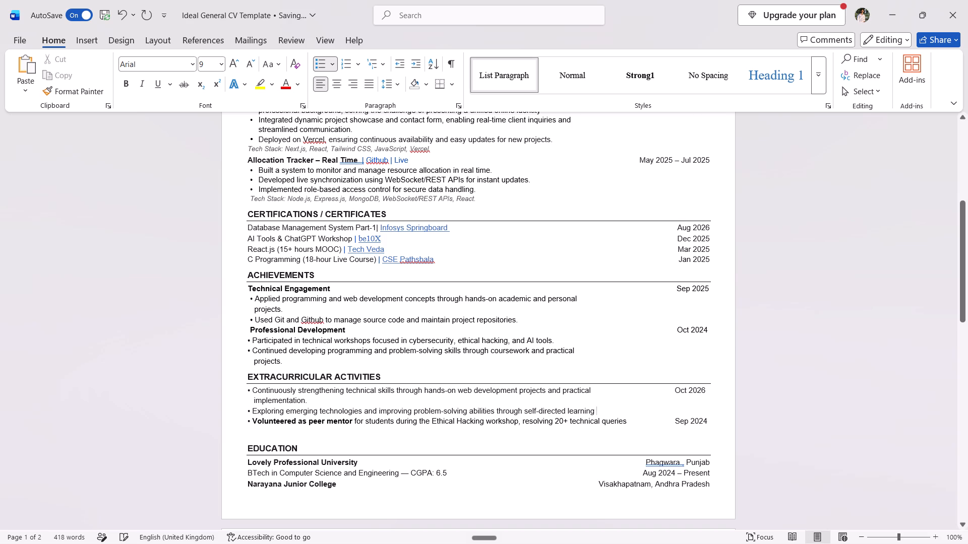
key(space)
key(space)
key(space)
key(space)
key(space)
key(space)
key(space)
key(space)
key(space)
key(space)
key(space)
key(space)
key(space)
key(space)
key(space)
key(space)
key(space)
key(space)
key(space)
key(space)
key(space)
key(space)
key(space)
key(space)
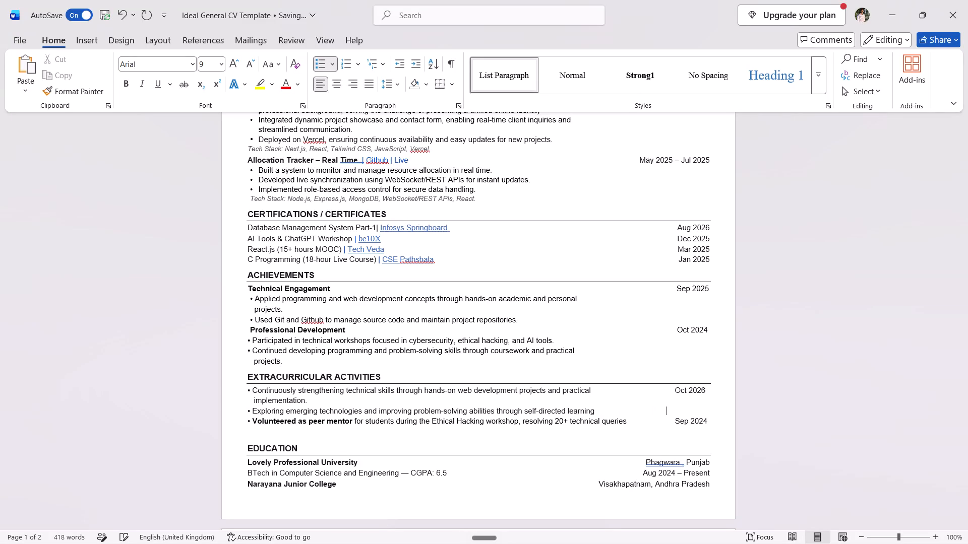
key(space)
key(space)
text(Nov 2025)
Remove one space before "Nov 2025" to bring it closer in line with the other extracurricular dates.
key(Left)
key(Left)
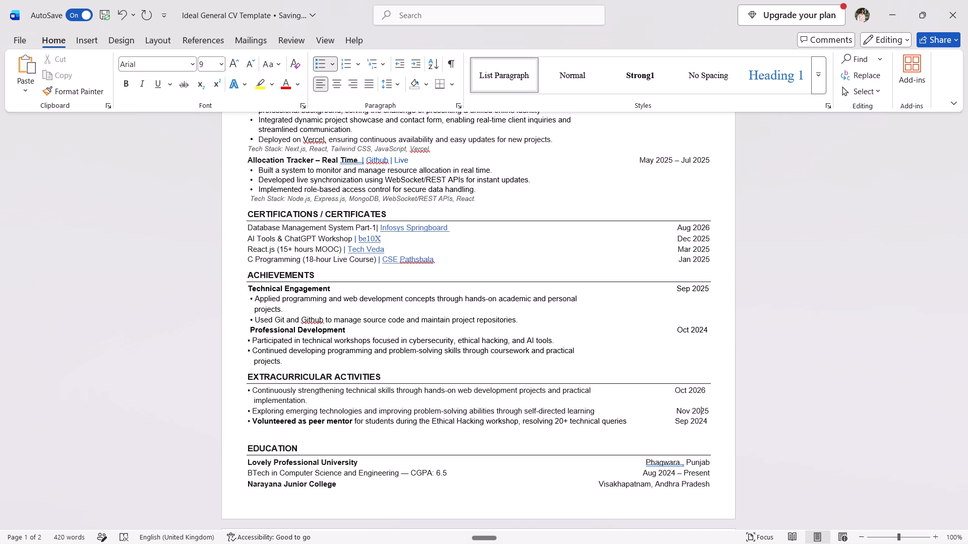
key(Left)
key(Left)
key(Left)
key(Left)
key(Left)
key(Left)
key(BackSpace)
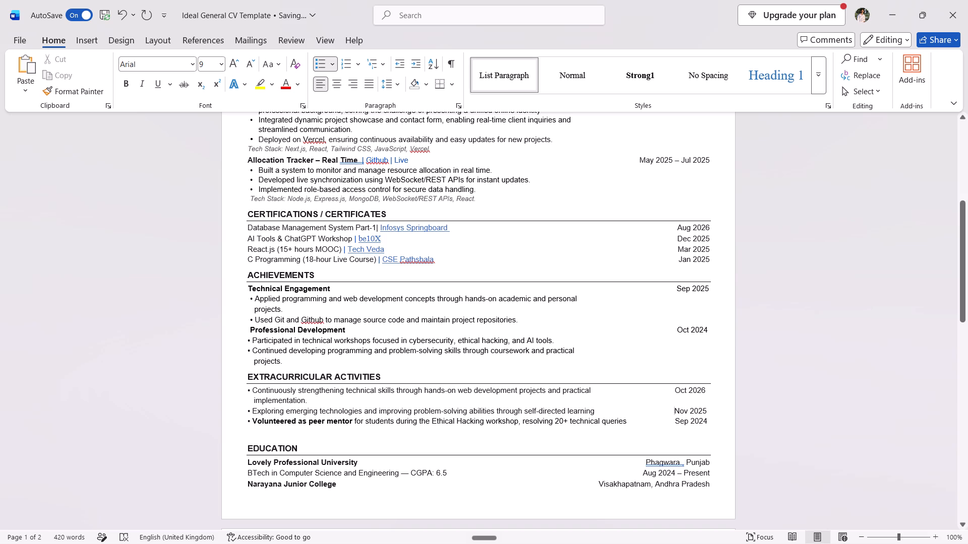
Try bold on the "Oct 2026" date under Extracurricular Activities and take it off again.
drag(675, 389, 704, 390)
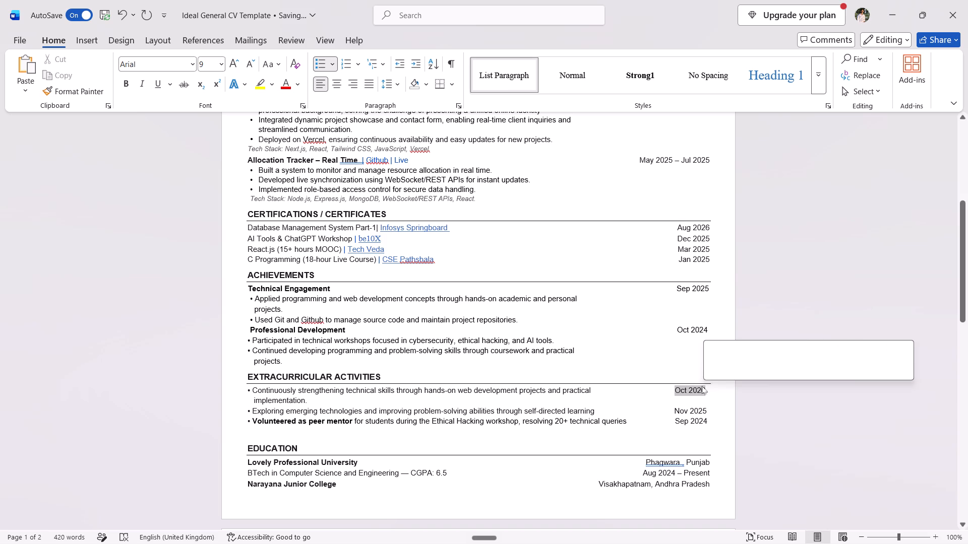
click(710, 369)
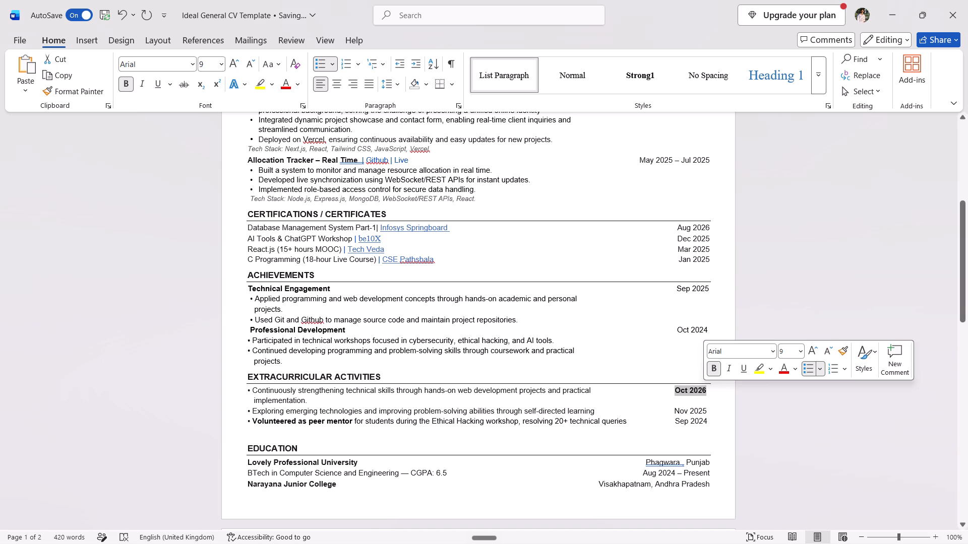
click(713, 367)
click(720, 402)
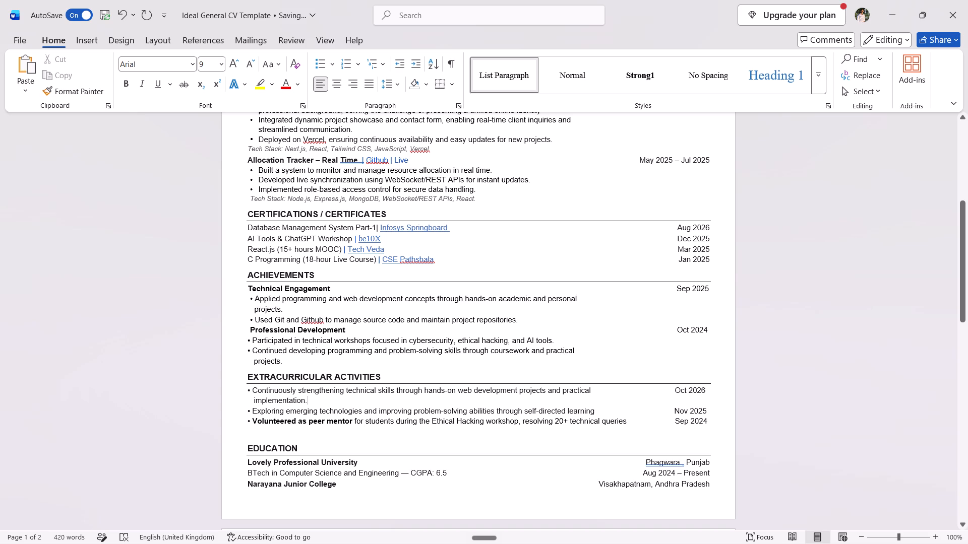
Remove the bold from "Volunteered as peer mentor" in the last extracurricular bullet.
scroll(413, 473, down, 1)
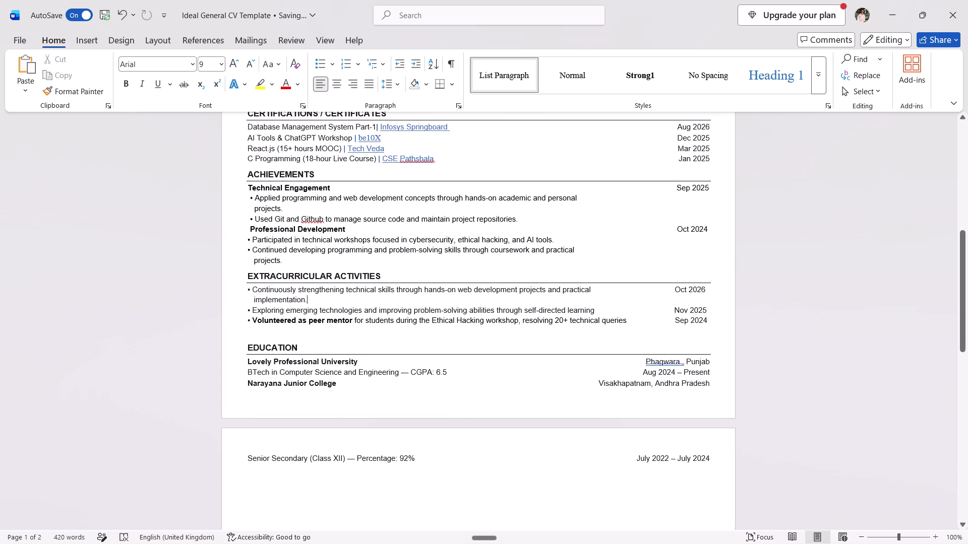
drag(349, 319, 308, 336)
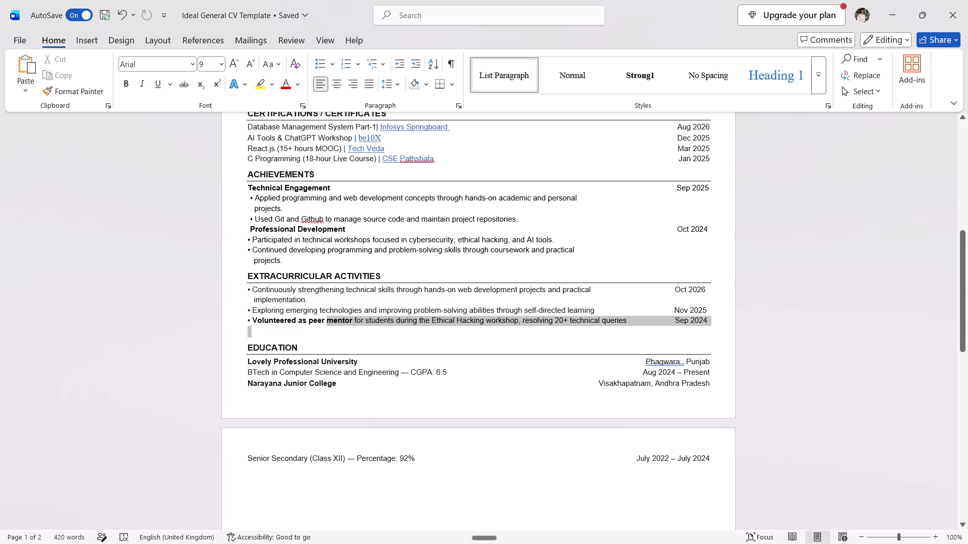
drag(308, 336, 301, 331)
click(271, 322)
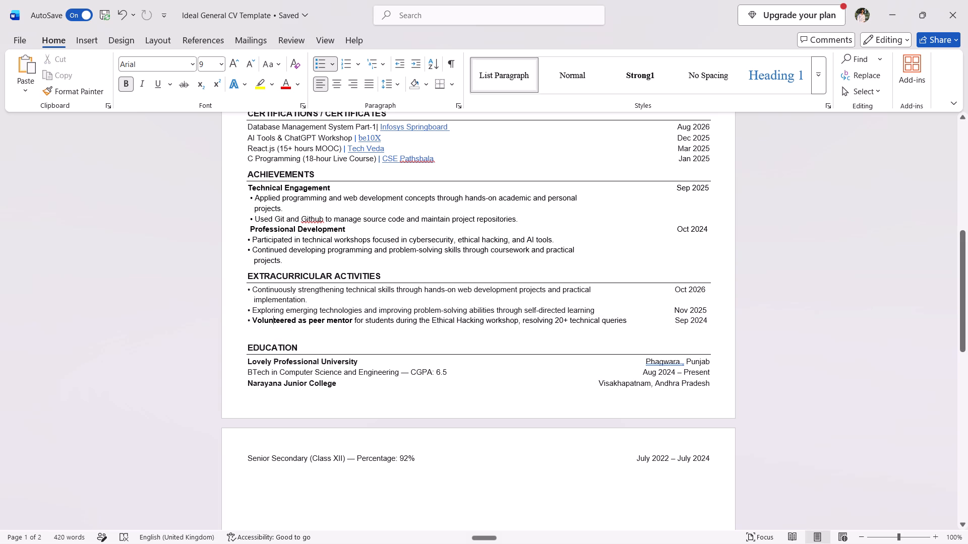
click(256, 320)
drag(256, 320, 285, 319)
click(305, 321)
drag(253, 323, 293, 321)
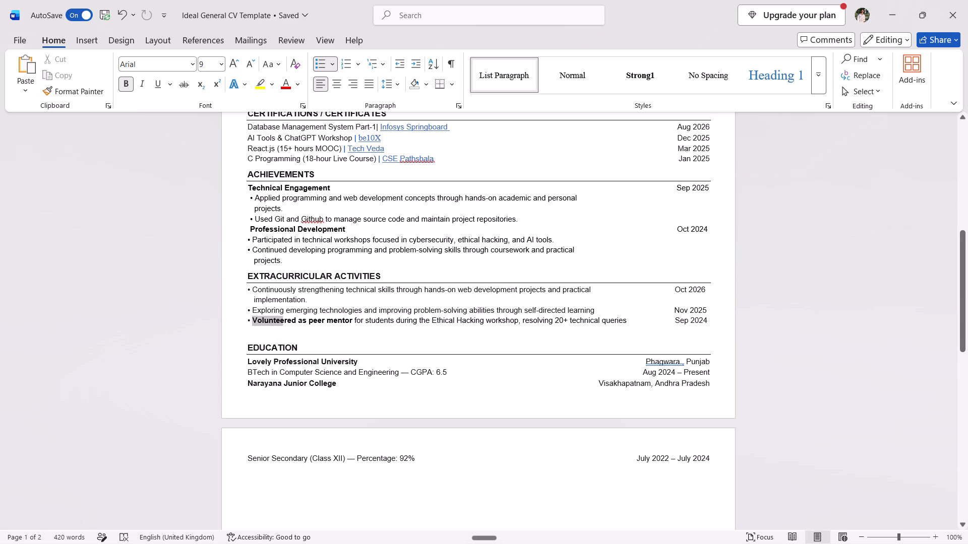
drag(293, 321, 341, 320)
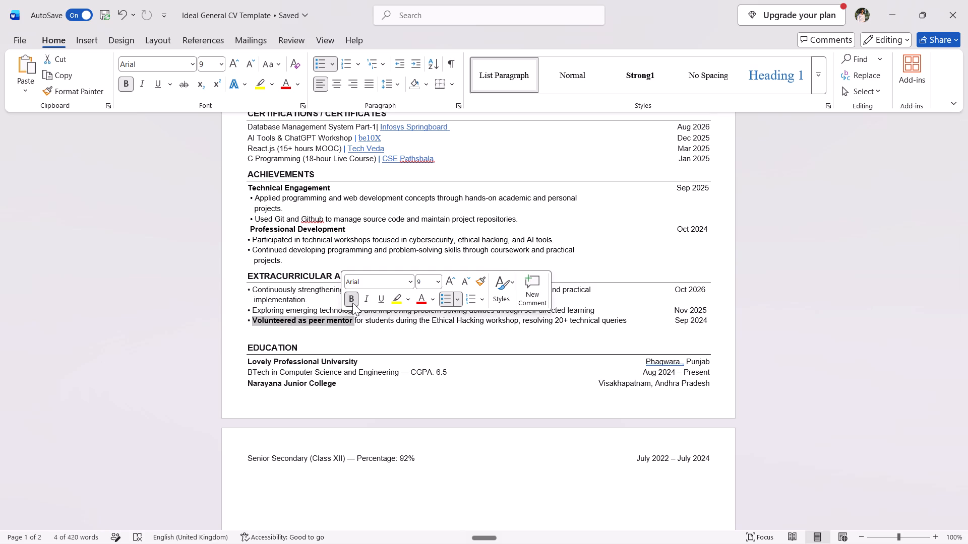
click(352, 303)
click(352, 349)
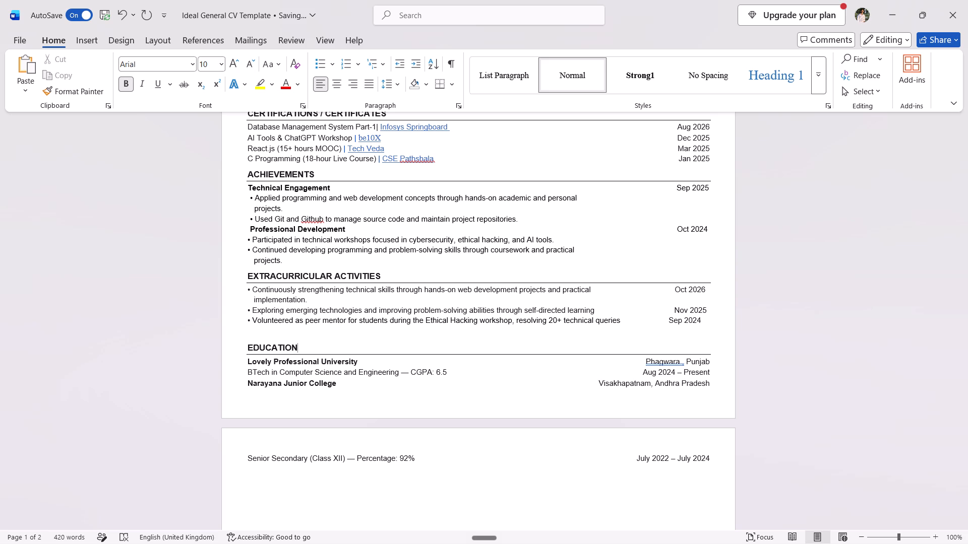
Start a new line below the Senior Secondary (Class XII) entry in the Education section.
scroll(412, 347, down, 1)
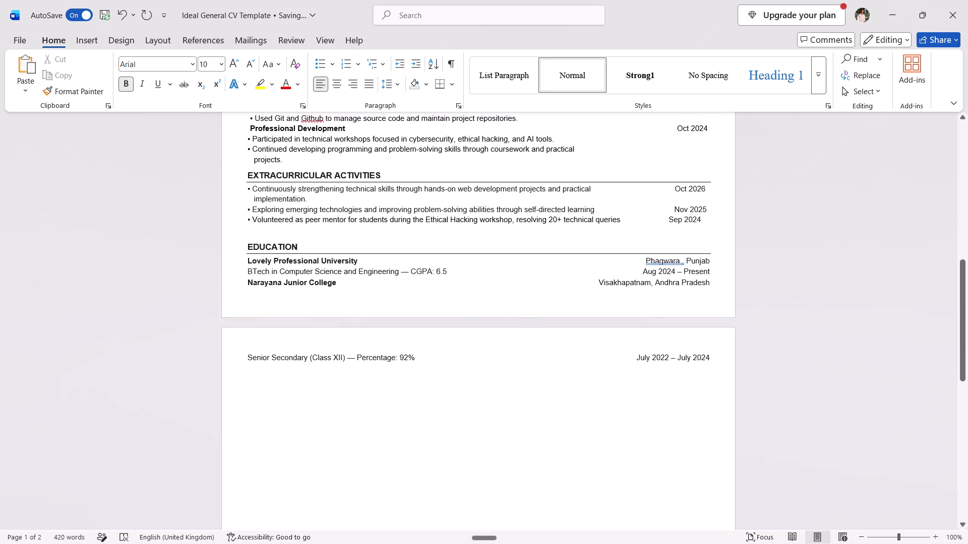
click(712, 359)
key(Return)
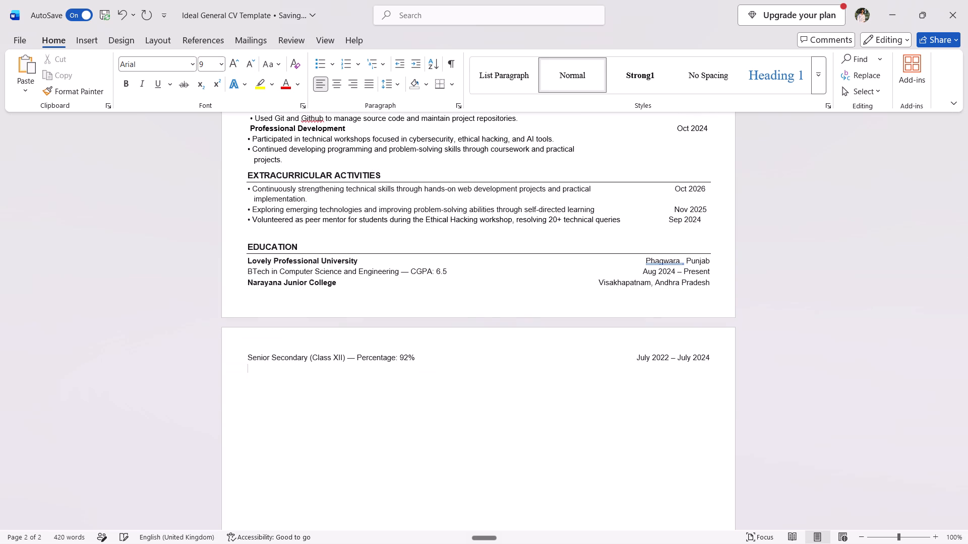
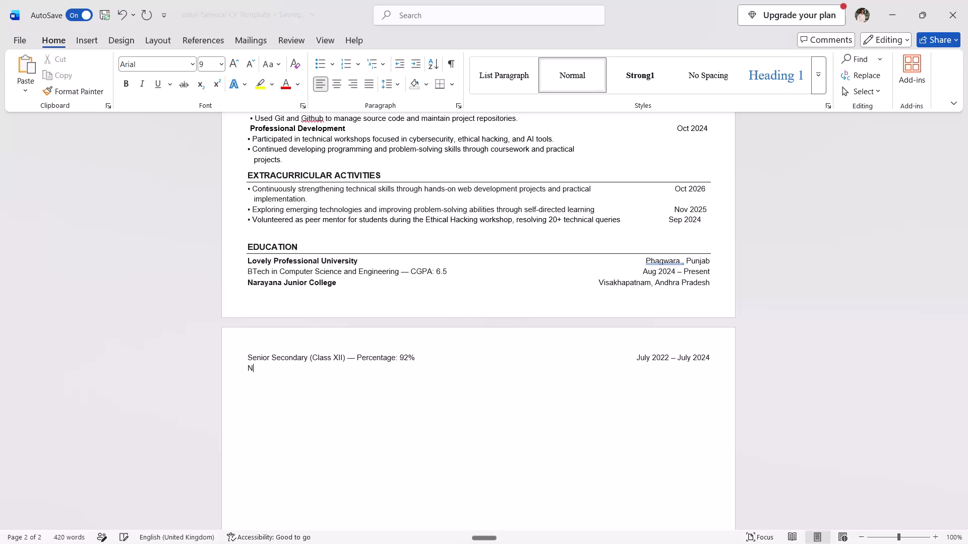
Write "Narayana High School (Class X)" on the new line below the Senior Secondary (Class XII) entry.
key(a)
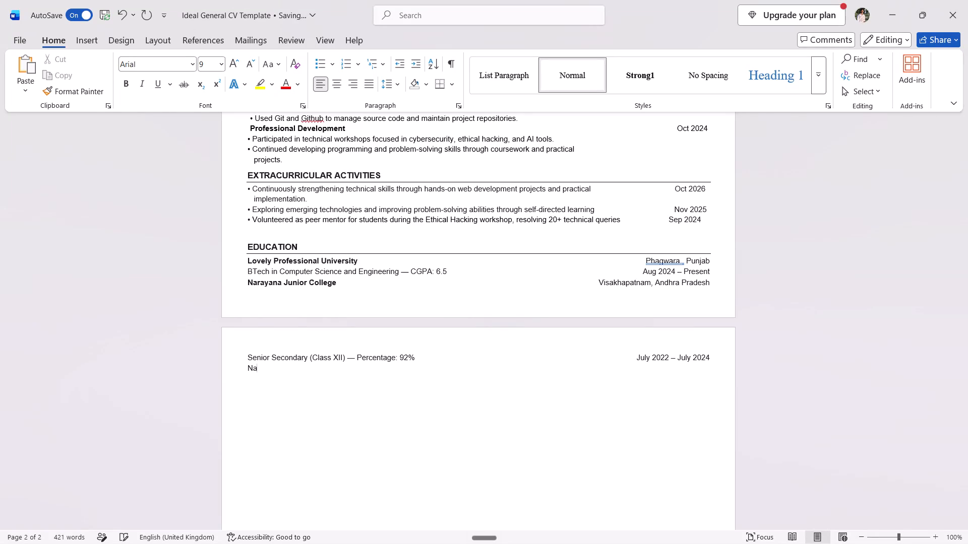
text(rya)
key(BackSpace)
key(BackSpace)
key(a)
key(t)
key(BackSpace)
key(y)
text(ana)
key(space)
text(Hif)
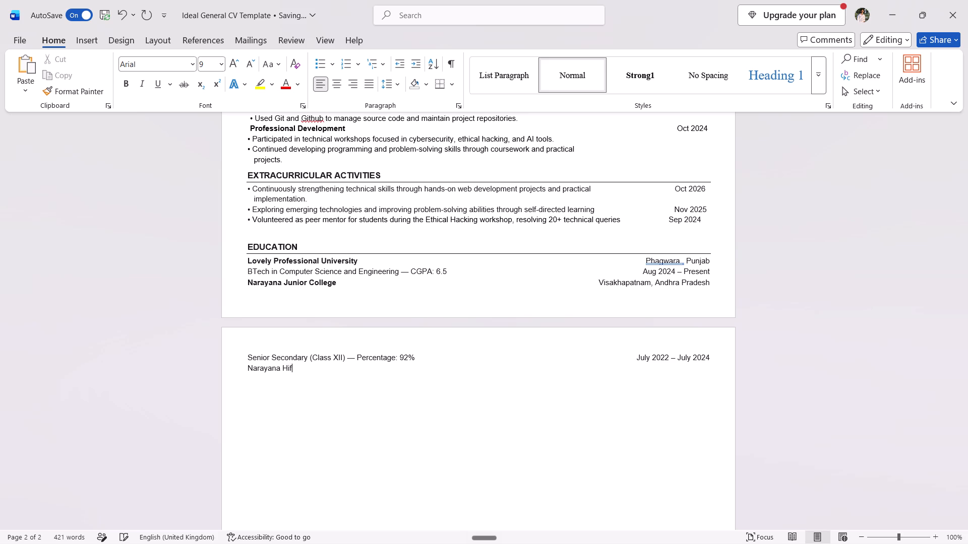
key(BackSpace)
text(gh)
key(space)
text(School)
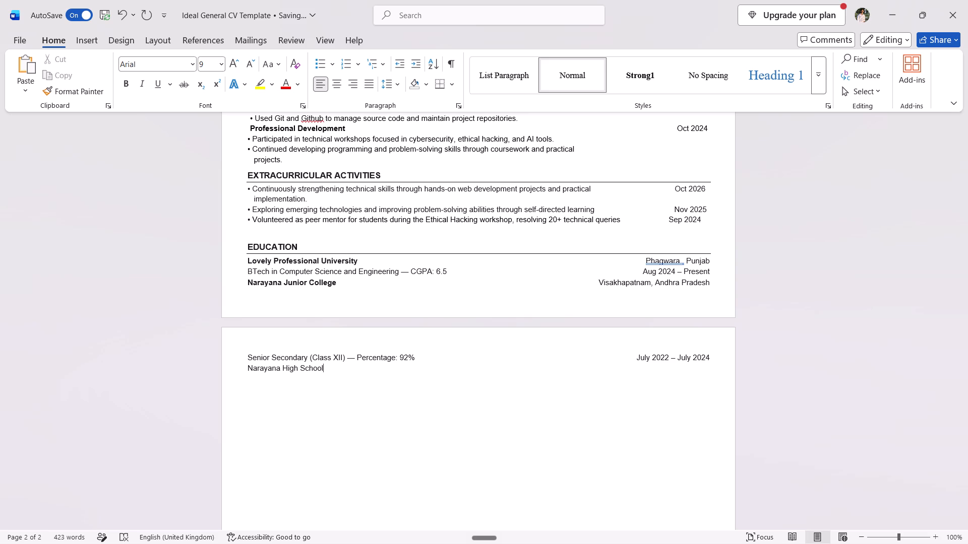
key(space)
text(()
key(shift+parenright)
key(Left)
text(Class)
key(space)
key(shift+x)
key(Left)
key(Right)
key(Right)
Append "--- Percentage 89.5%" after "(Class X)" on the Narayana High School line.
key(space)
text(--)
key(m)
key(BackSpace)
text(-)
key(space)
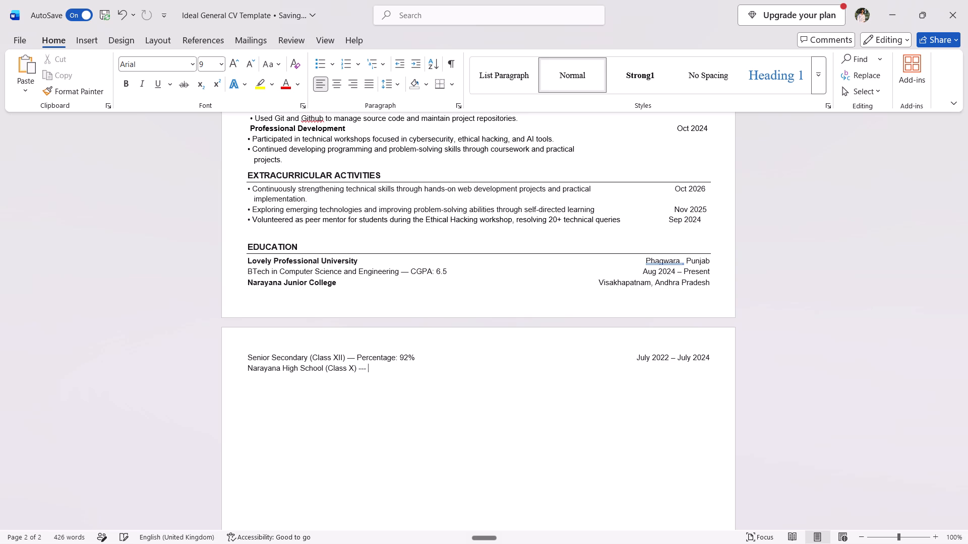
text(Percentage)
key(space)
text(89.5)
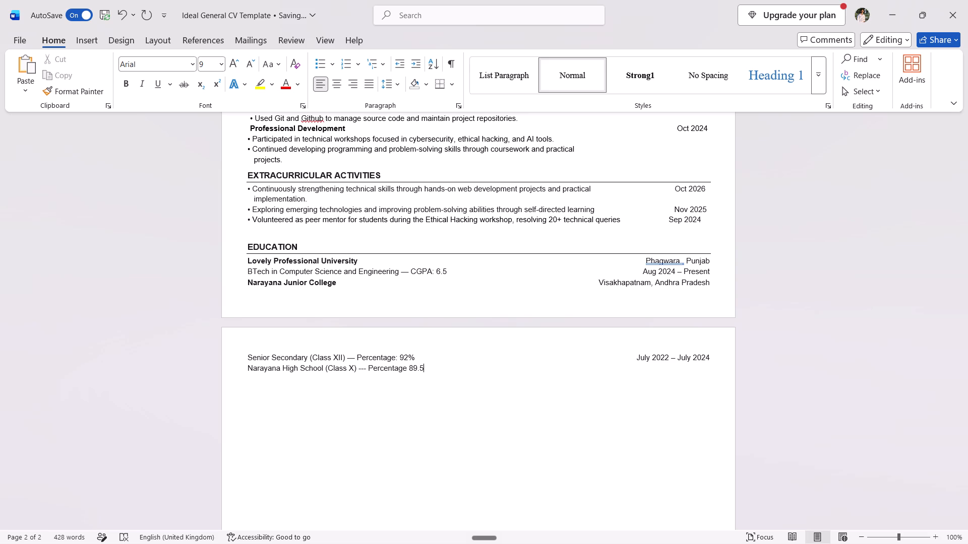
key(shift+percent)
Pad the Narayana High School line with spaces after "89.5%" until the insertion point sits beneath the "July 2022" date above.
key(space)
key(space)
key(space)
key(space)
key(space)
key(space)
key(space)
key(space)
key(space)
key(space)
key(space)
key(space)
key(space)
key(space)
key(space)
key(space)
key(space)
key(space)
key(space)
key(space)
key(space)
key(space)
key(space)
key(space)
key(space)
key(space)
key(space)
key(space)
key(space)
key(space)
key(space)
key(space)
key(space)
key(space)
key(space)
key(space)
key(space)
key(space)
key(space)
key(space)
key(space)
key(space)
key(space)
key(space)
key(space)
key(space)
key(space)
key(space)
key(space)
key(space)
key(space)
key(space)
key(space)
key(space)
key(space)
key(space)
key(space)
key(space)
key(space)
key(space)
key(space)
key(space)
key(space)
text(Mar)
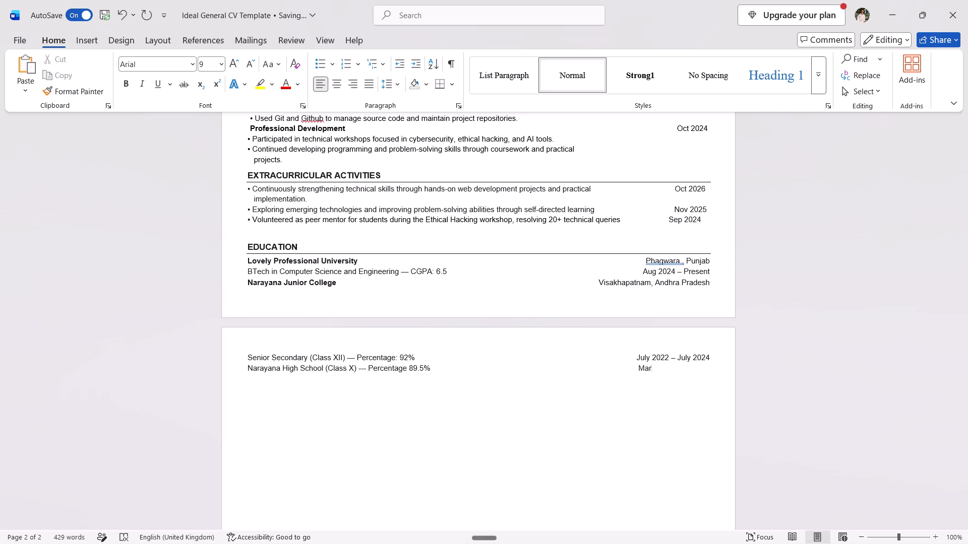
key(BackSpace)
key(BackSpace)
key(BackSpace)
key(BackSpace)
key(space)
Enter "June 2021" as the start date of the Narayana High School entry.
text(June)
key(space)
text(2021)
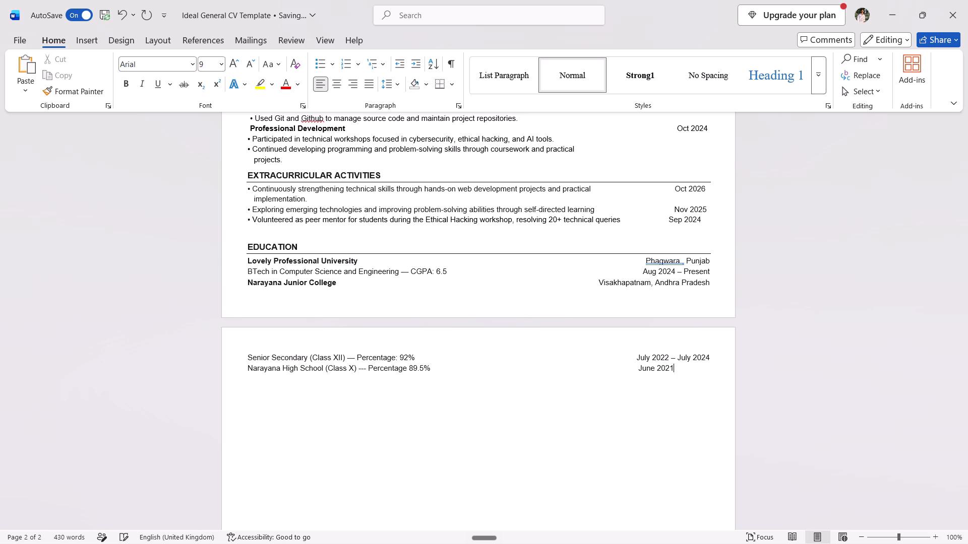
Remove one space before "June 2021" so it lines up under "July 2022" in the entry above.
key(Left)
key(Left)
key(Left)
key(Left)
key(Left)
key(Left)
key(Left)
key(Left)
key(Left)
key(BackSpace)
Extend the Narayana High School date after "June 2021" with "– June 20", leaving the end year partly entered.
key(Right)
key(Right)
key(Right)
key(Right)
key(Right)
key(Right)
key(Right)
key(Right)
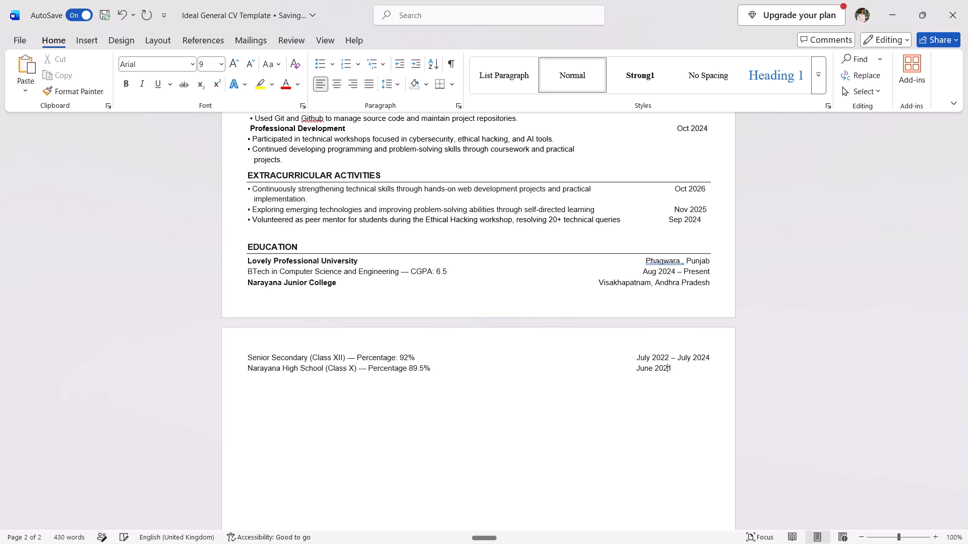
key(Right)
key(minus)
key(BackSpace)
key(space)
text(--)
key(space)
text(June)
key(space)
text(2021)
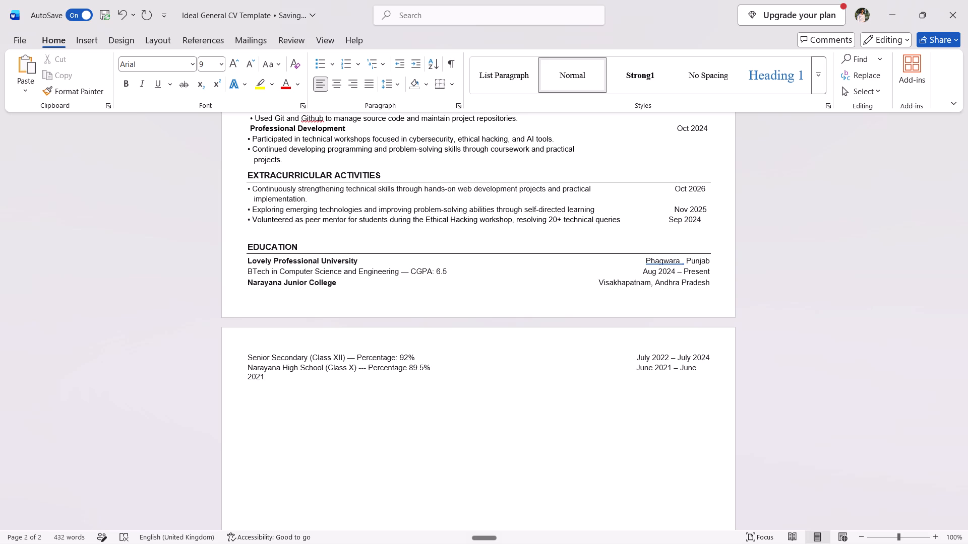
key(BackSpace)
key(BackSpace)
key(BackSpace)
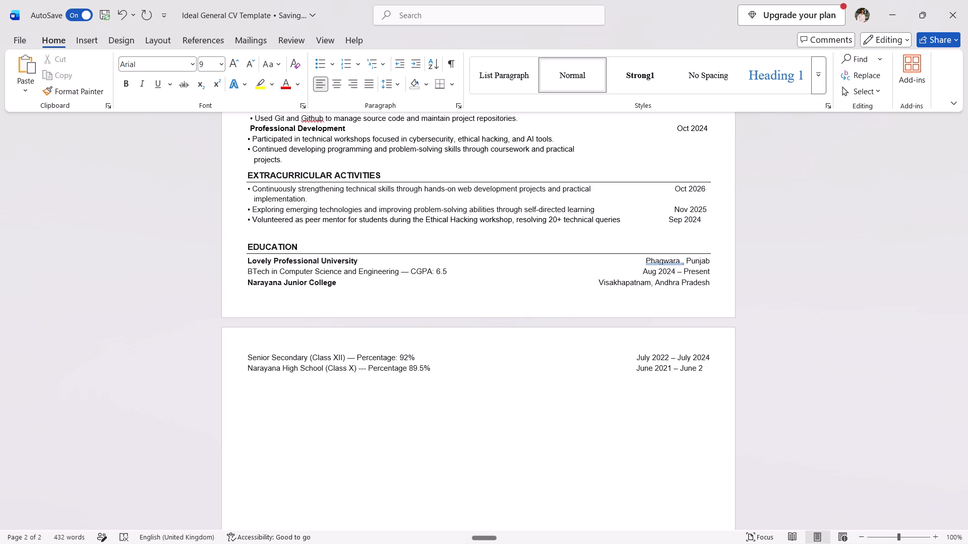
key(0)
Remove two spaces before "June 2021" on the Narayana High School line to make room for the full date range.
key(Left)
key(Left)
key(Left)
key(Left)
key(Left)
key(Left)
key(Left)
key(Left)
key(Left)
key(Left)
key(Left)
key(Left)
key(Left)
key(Left)
key(Left)
key(Left)
key(Left)
key(Left)
key(Left)
key(BackSpace)
key(BackSpace)
Complete the end year of the Narayana High School date range as 2020.
key(Right)
key(Right)
key(Right)
key(Right)
key(Right)
key(Right)
key(Right)
key(Right)
key(Right)
key(Right)
key(Right)
key(Right)
key(Right)
key(Right)
key(Right)
key(Right)
key(Right)
key(Right)
key(Right)
key(Right)
key(2)
key(0)
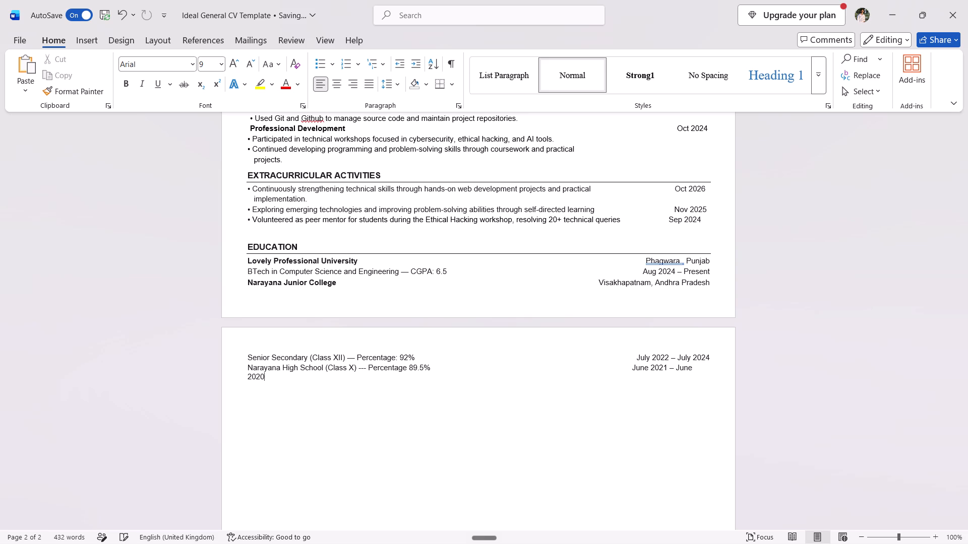
Remove one more space before "June 2021" so the Narayana High School date range fits on a single line.
key(Right)
key(Right)
key(Right)
key(Right)
key(Right)
key(Right)
key(Left)
key(Left)
key(Left)
key(Left)
key(Left)
key(Left)
key(Left)
key(Left)
key(Left)
key(Left)
key(Left)
key(Left)
key(Left)
key(Left)
key(Left)
key(Left)
key(Left)
key(Left)
key(Left)
key(Left)
key(Left)
key(BackSpace)
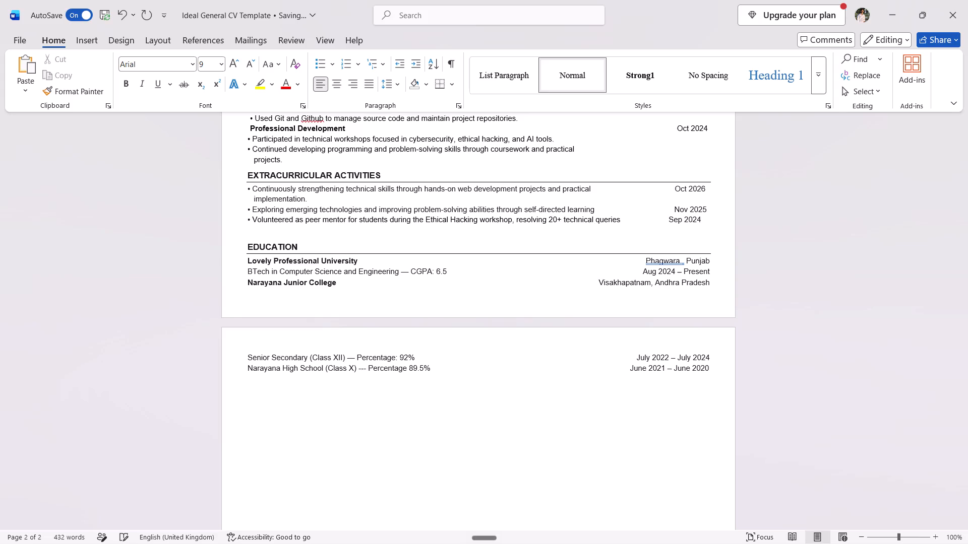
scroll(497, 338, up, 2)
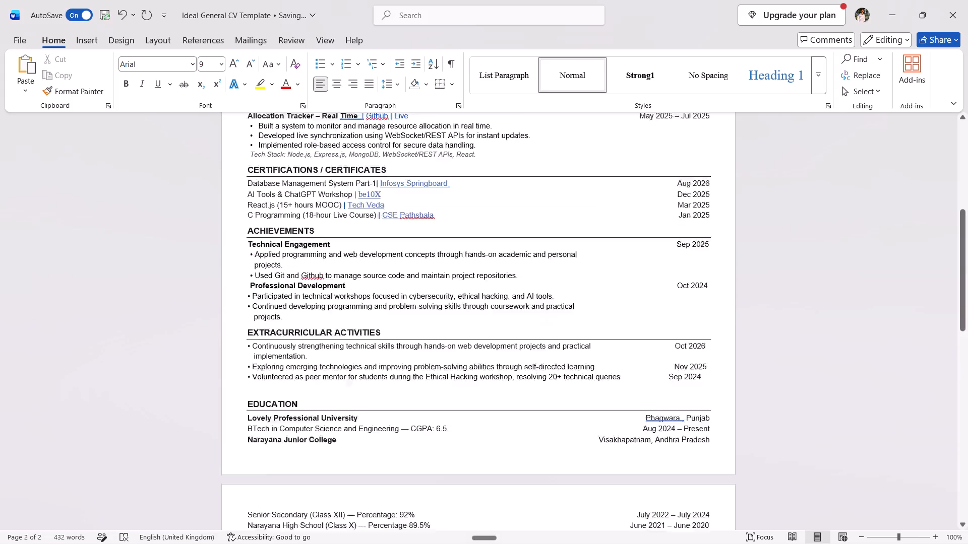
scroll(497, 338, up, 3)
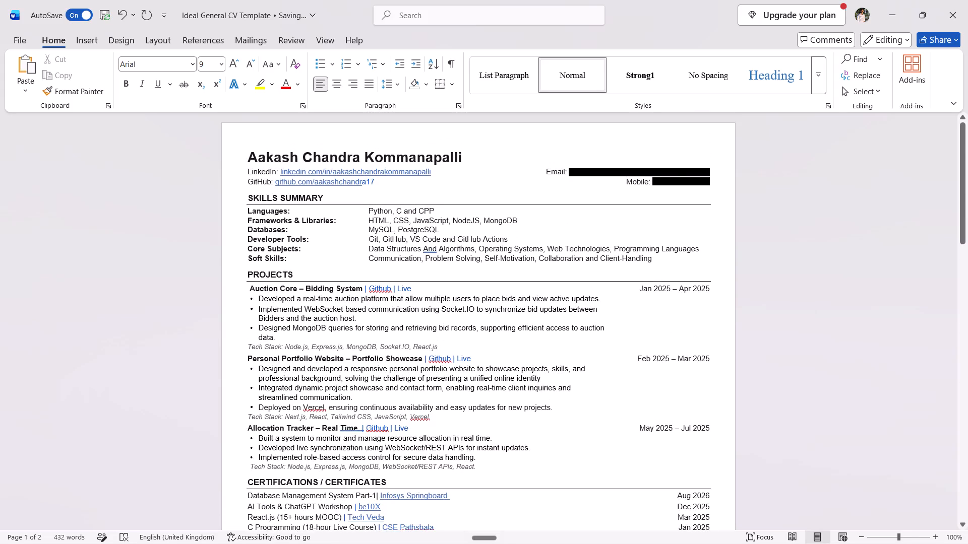